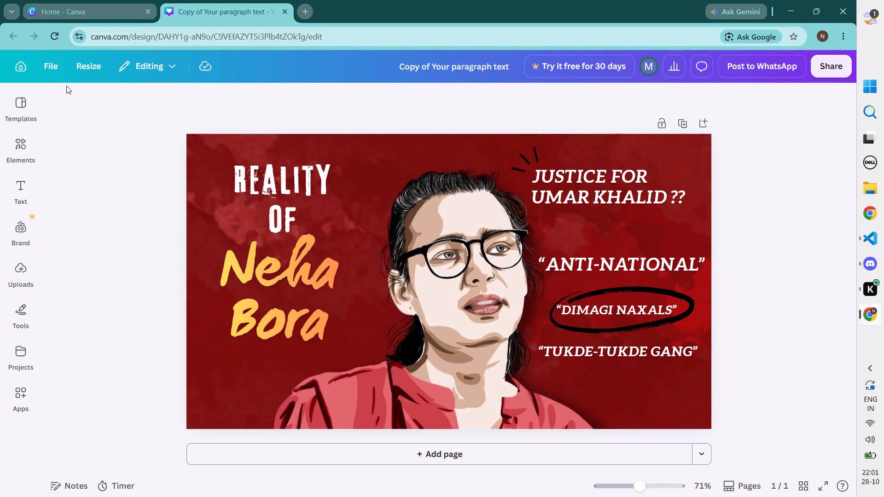
Search Google for Umar Khalid in a new browser tab and show the image results.
{"action": "left_click", "coordinate": [61, 7]}
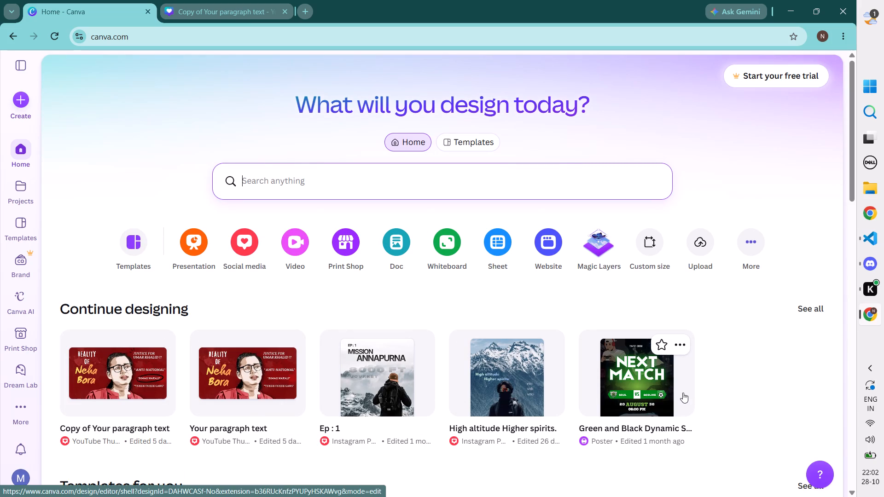
{"action": "left_click", "coordinate": [308, 18]}
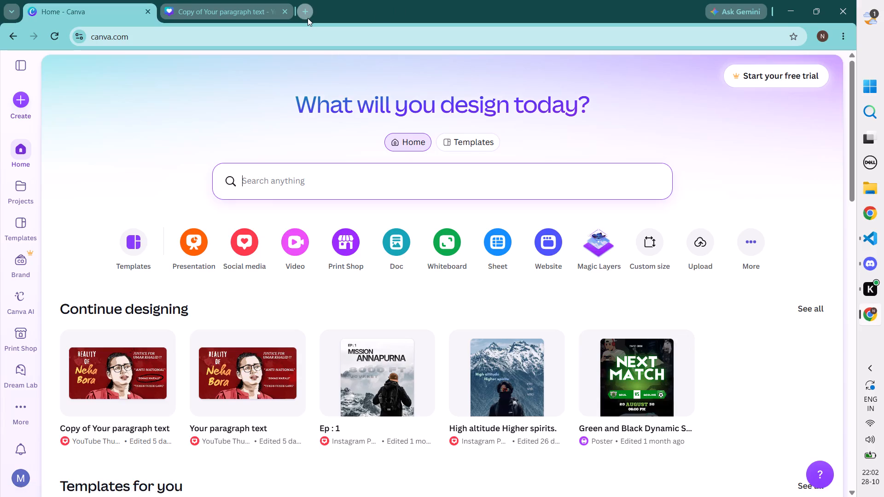
{"action": "left_click", "coordinate": [337, 217]}
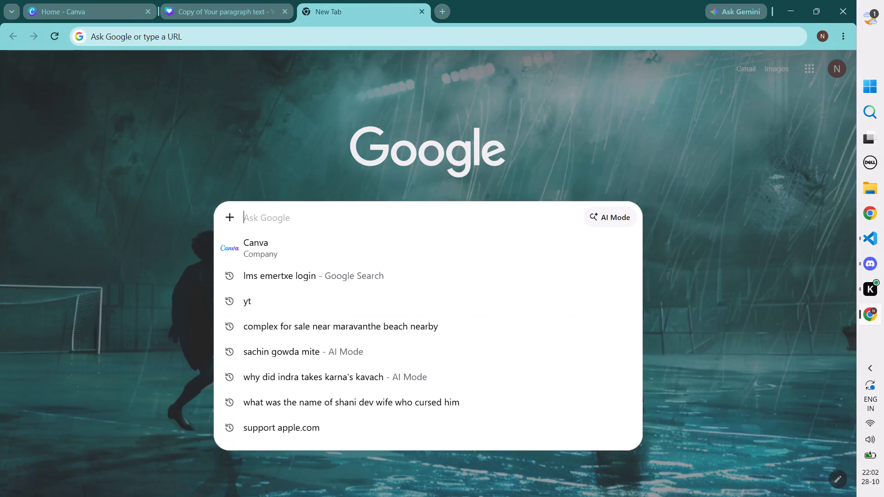
{"action": "type", "text": "umar"}
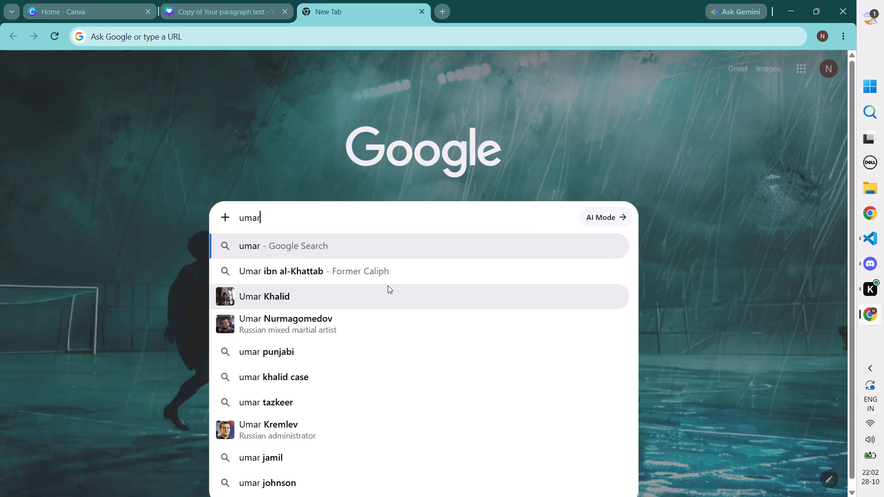
{"action": "left_click", "coordinate": [386, 285]}
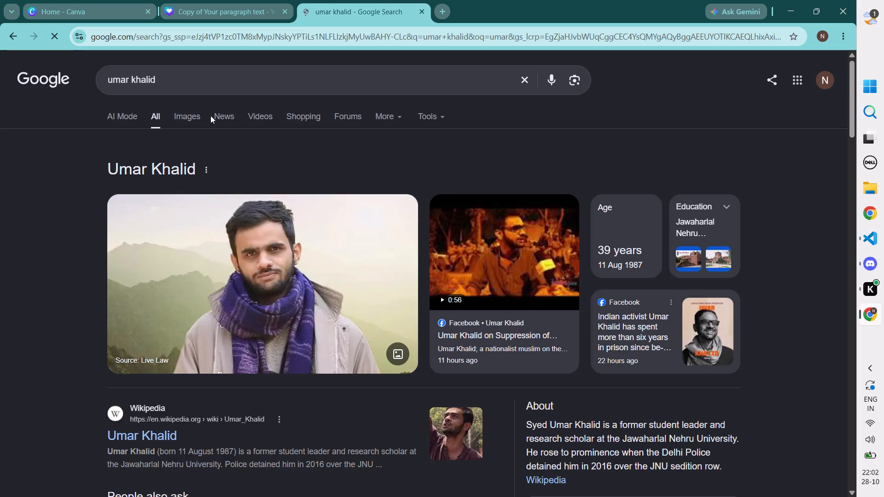
{"action": "left_click", "coordinate": [188, 111]}
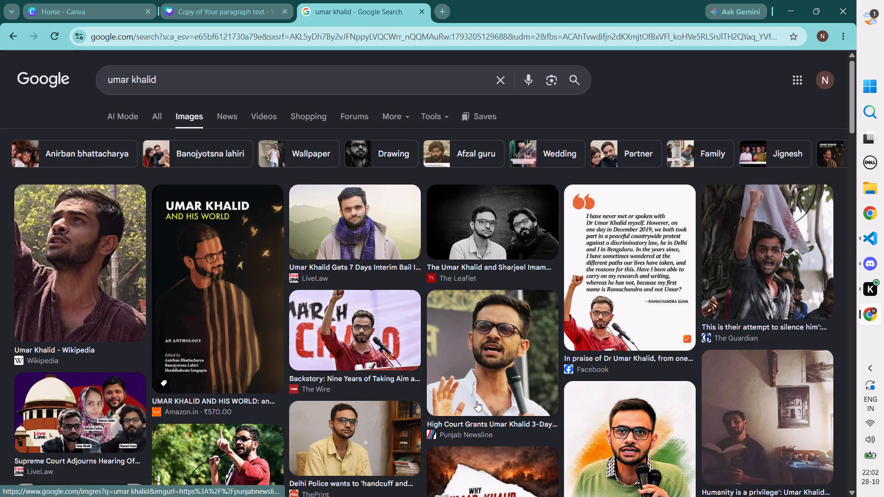
Browse the Umar Khalid image results and preview the Front Line Defenders picture with a raised fist on white.
{"action": "scroll", "coordinate": [477, 401], "scroll_direction": "down", "scroll_amount": 6}
{"action": "scroll", "coordinate": [477, 401], "scroll_direction": "right", "scroll_amount": 1}
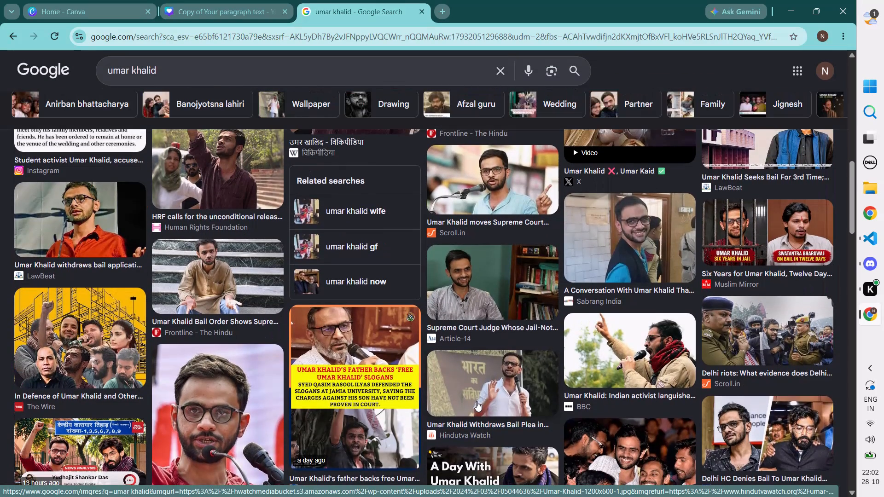
{"action": "scroll", "coordinate": [477, 401], "scroll_direction": "right", "scroll_amount": 2}
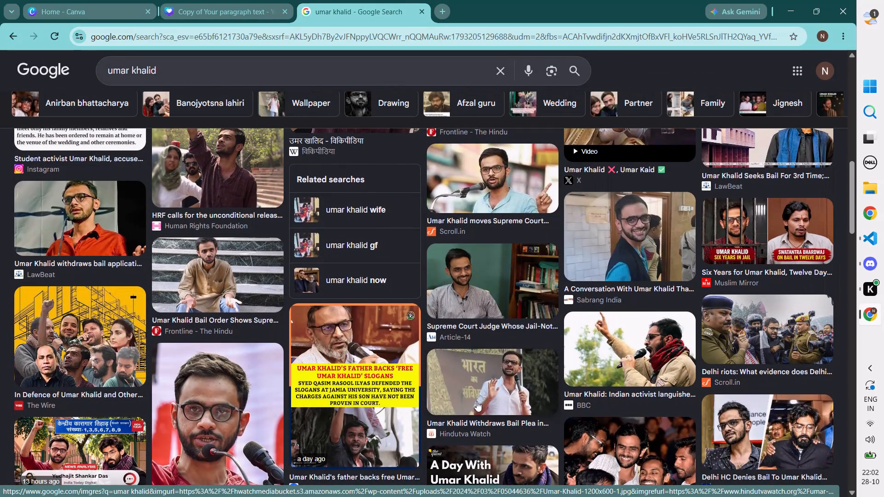
{"action": "scroll", "coordinate": [477, 401], "scroll_direction": "right", "scroll_amount": 3}
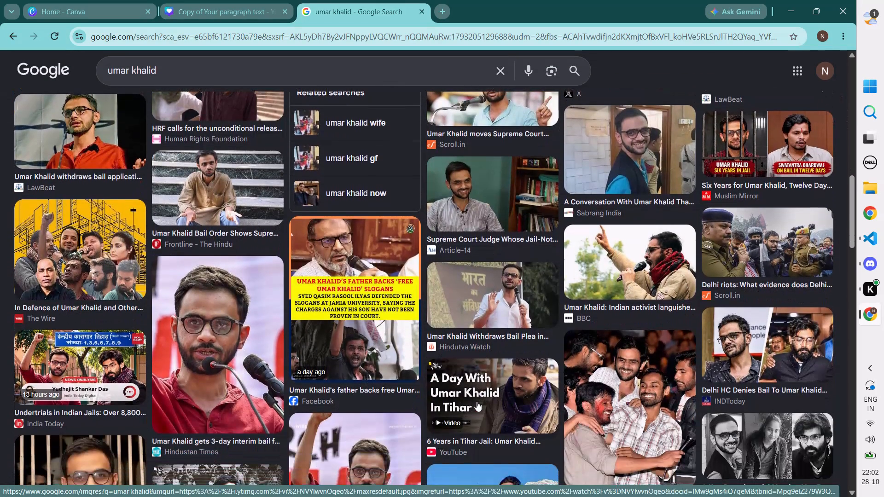
{"action": "scroll", "coordinate": [477, 401], "scroll_direction": "down", "scroll_amount": 4}
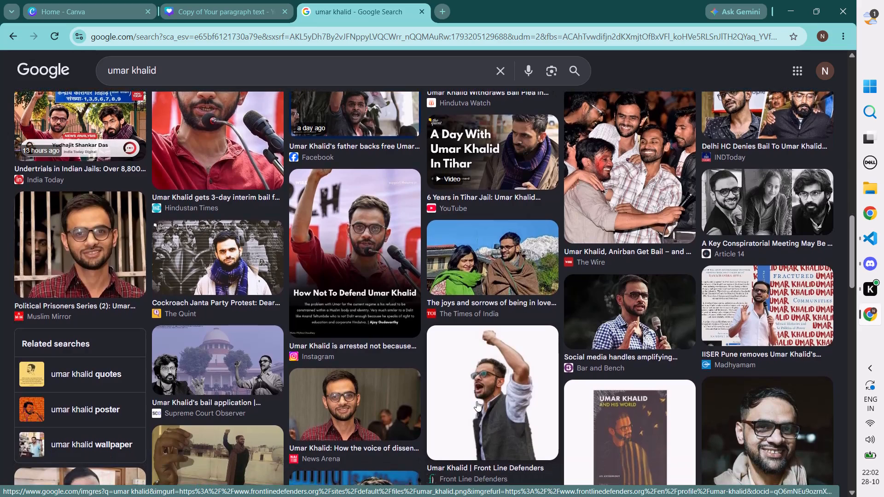
{"action": "left_click", "coordinate": [483, 396]}
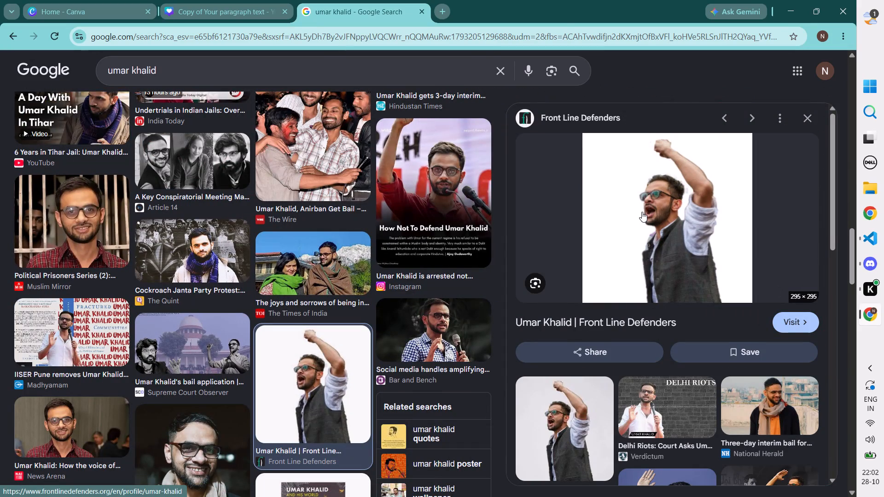
Compare nearby image results and preview the Supreme Court Observer picture about the bail application.
{"action": "scroll", "coordinate": [642, 212], "scroll_direction": "down", "scroll_amount": 3}
{"action": "scroll", "coordinate": [642, 212], "scroll_direction": "up", "scroll_amount": 2}
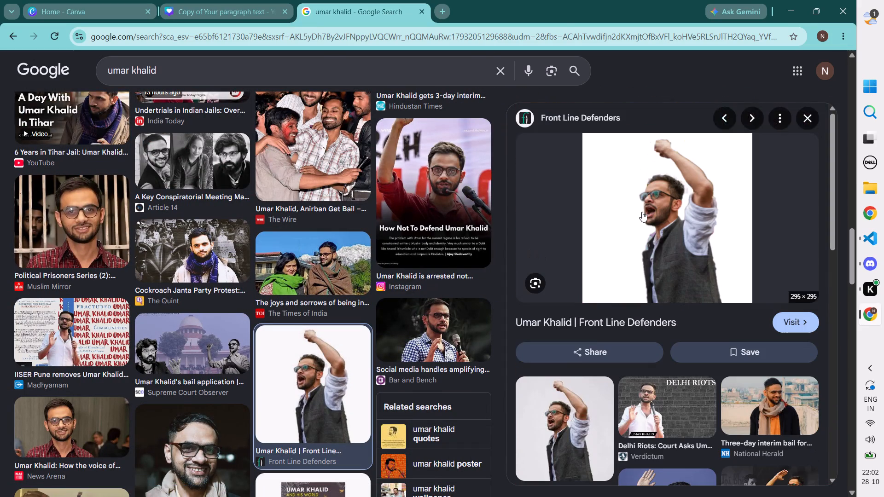
{"action": "scroll", "coordinate": [418, 262], "scroll_direction": "down", "scroll_amount": 3}
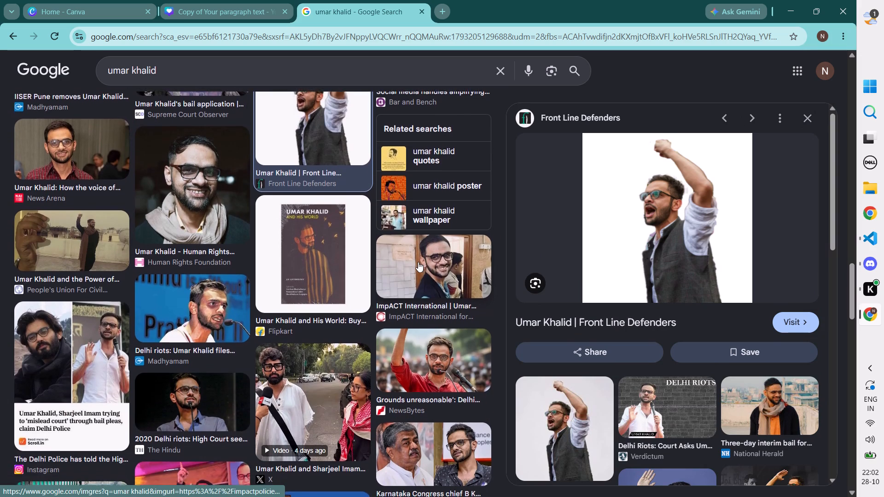
{"action": "scroll", "coordinate": [418, 262], "scroll_direction": "up", "scroll_amount": 3}
{"action": "left_click", "coordinate": [220, 357]}
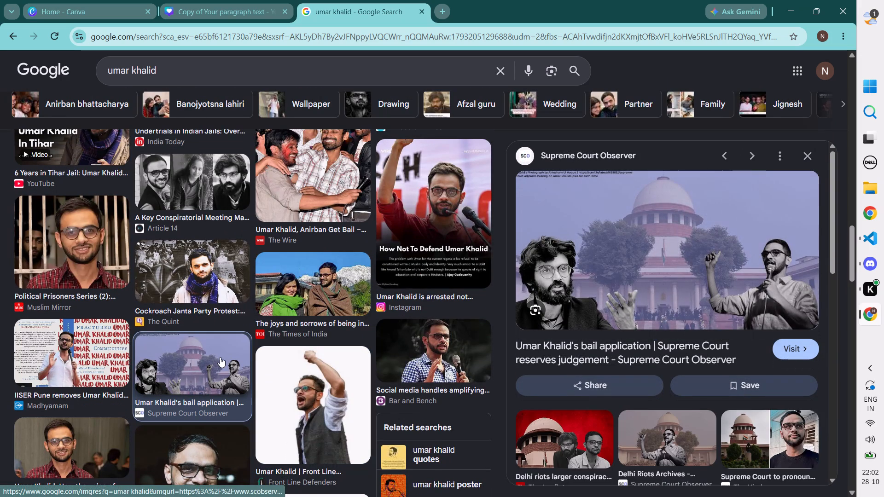
Look further through the image results and preview The Crossbill picture of two men on a red background.
{"action": "scroll", "coordinate": [220, 357], "scroll_direction": "down", "scroll_amount": 6}
{"action": "scroll", "coordinate": [220, 357], "scroll_direction": "right", "scroll_amount": 1}
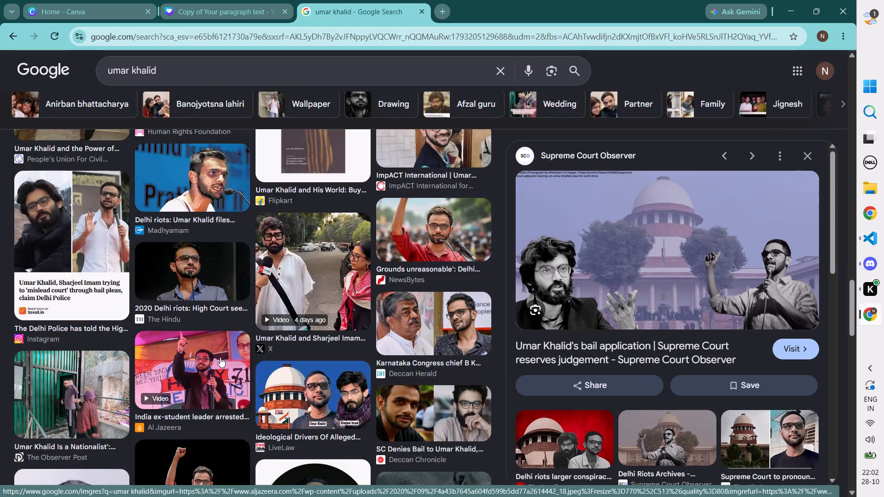
{"action": "scroll", "coordinate": [220, 357], "scroll_direction": "right", "scroll_amount": 2}
{"action": "scroll", "coordinate": [220, 357], "scroll_direction": "down", "scroll_amount": 4}
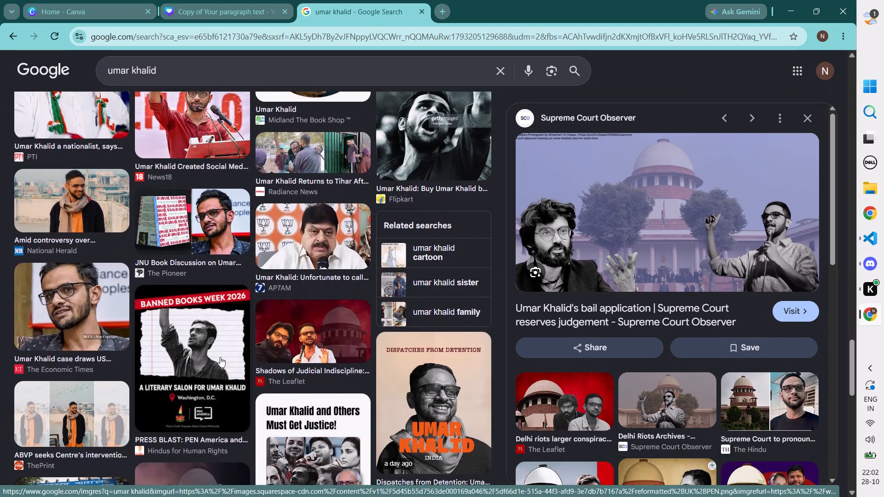
{"action": "scroll", "coordinate": [220, 357], "scroll_direction": "down", "scroll_amount": 5}
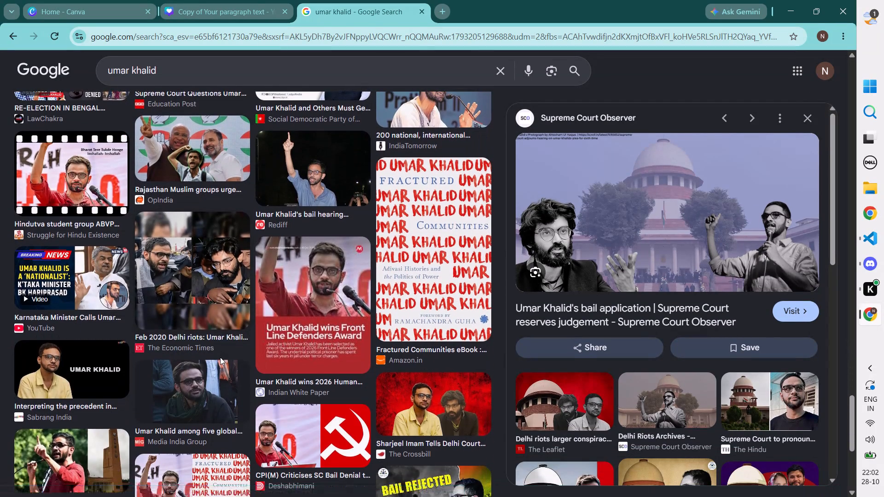
{"action": "left_click", "coordinate": [421, 407]}
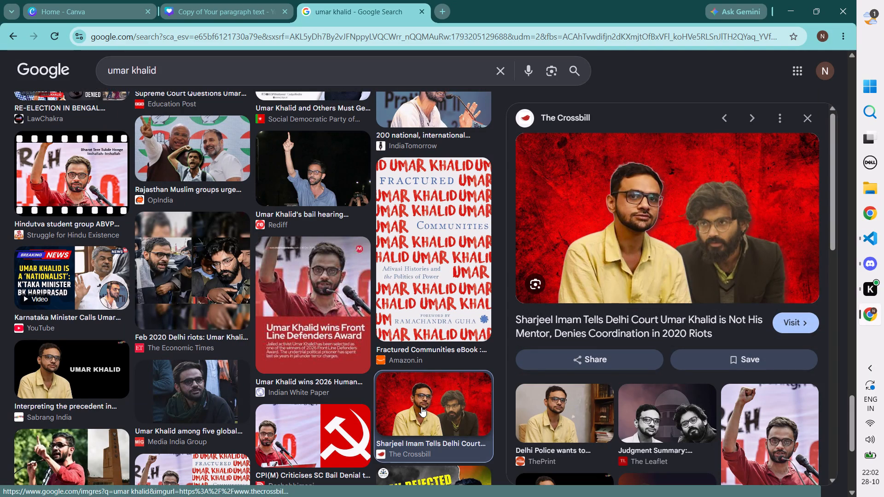
Examine more image results for a suitable portrait and preview the Newslaundry picture with the yellow band.
{"action": "scroll", "coordinate": [421, 407], "scroll_direction": "down", "scroll_amount": 5}
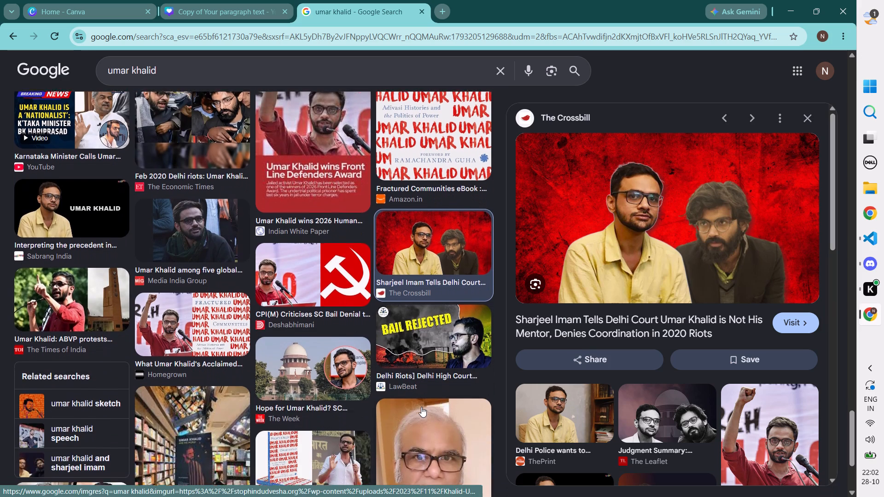
{"action": "scroll", "coordinate": [421, 407], "scroll_direction": "right", "scroll_amount": 1}
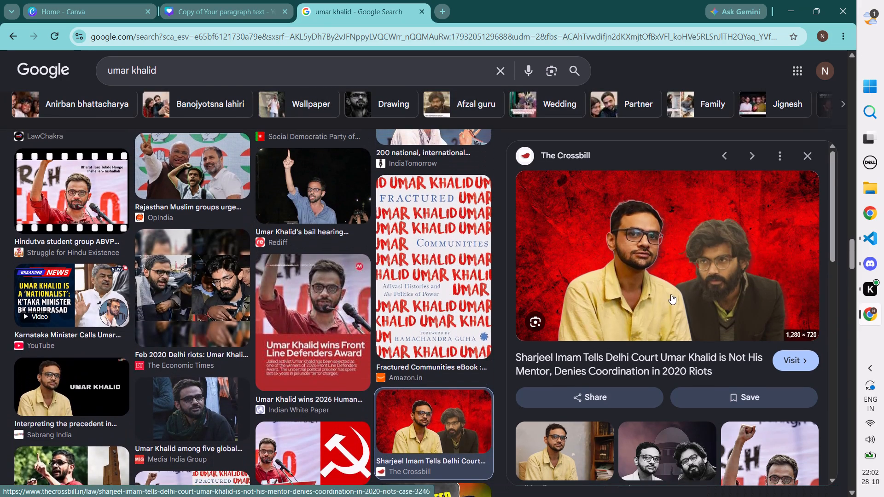
{"action": "scroll", "coordinate": [404, 404], "scroll_direction": "down", "scroll_amount": 3}
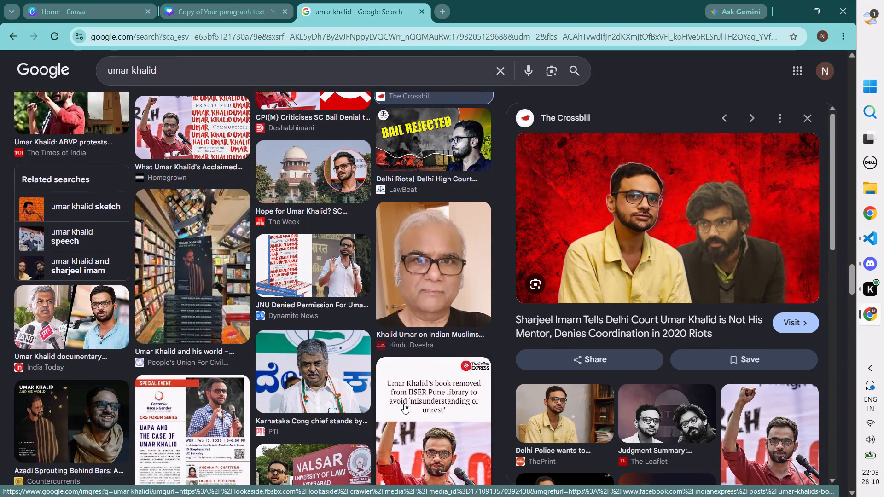
{"action": "scroll", "coordinate": [404, 404], "scroll_direction": "down", "scroll_amount": 4}
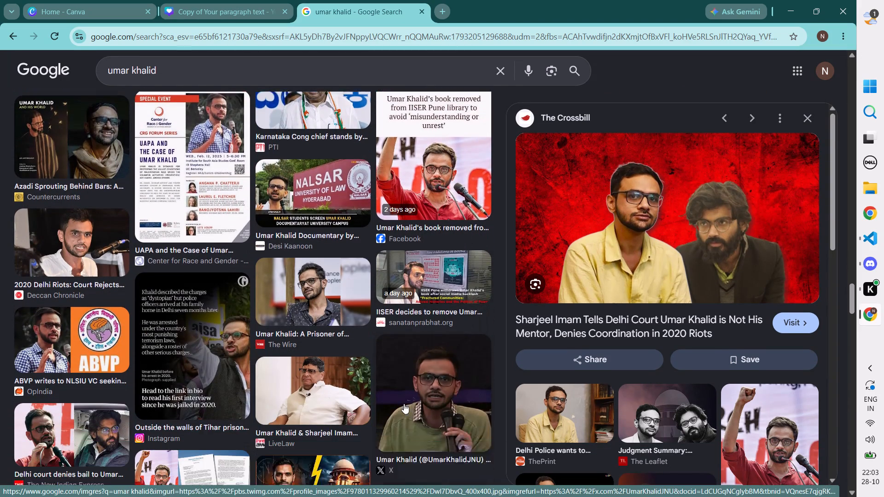
{"action": "scroll", "coordinate": [404, 404], "scroll_direction": "down", "scroll_amount": 4}
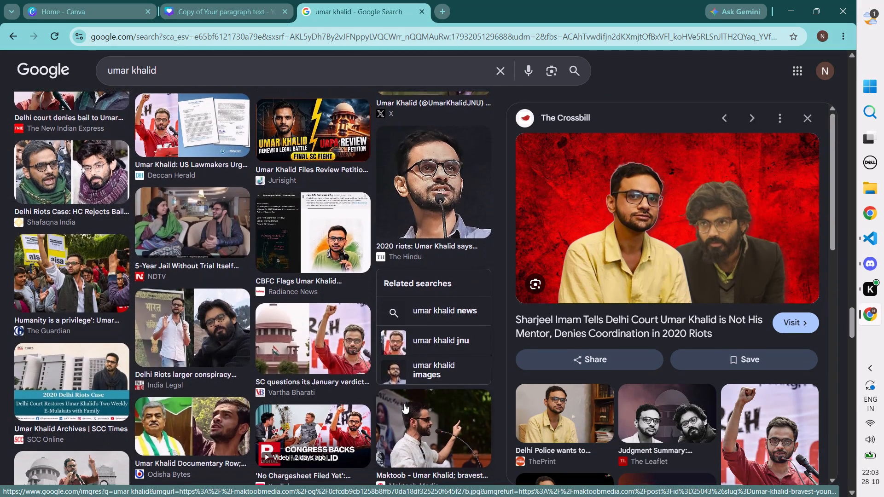
{"action": "scroll", "coordinate": [404, 404], "scroll_direction": "down", "scroll_amount": 6}
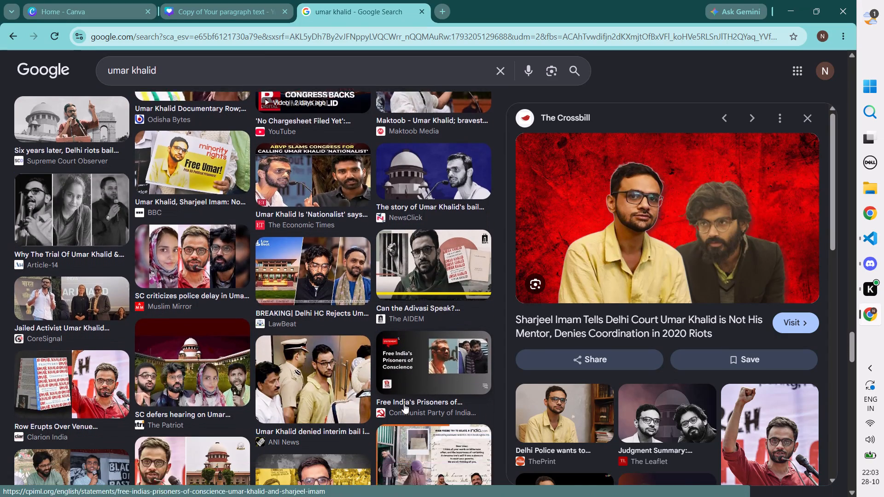
{"action": "scroll", "coordinate": [404, 404], "scroll_direction": "down", "scroll_amount": 3}
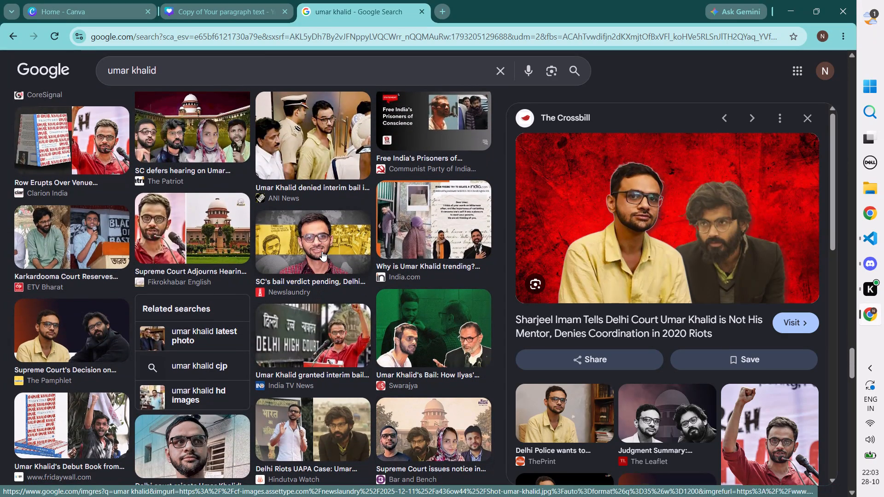
{"action": "left_click", "coordinate": [303, 242]}
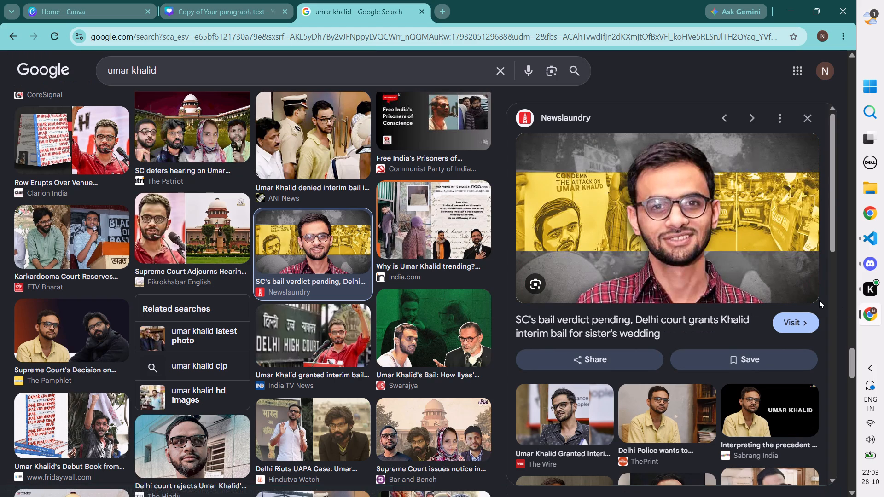
Find the National Herald picture of Umar Khalid with a raised fist and save it in the Saved Pictures folder under Pictures.
{"action": "scroll", "coordinate": [406, 358], "scroll_direction": "down", "scroll_amount": 3}
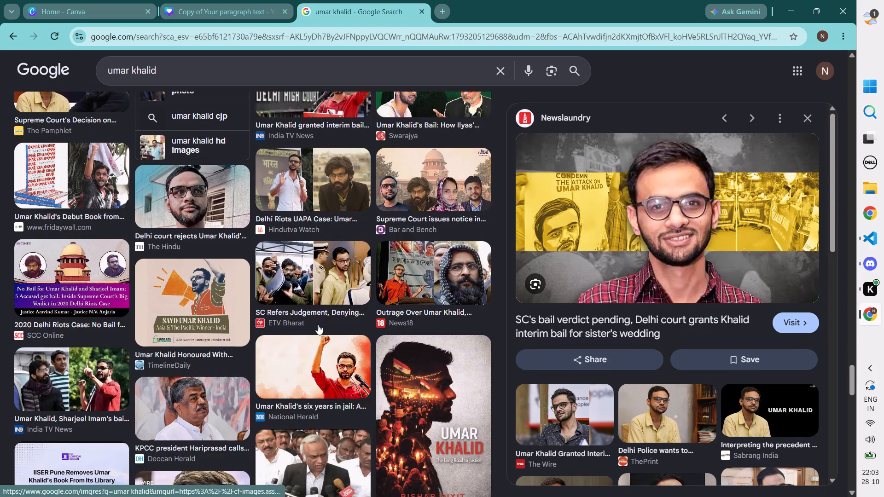
{"action": "left_click", "coordinate": [298, 341]}
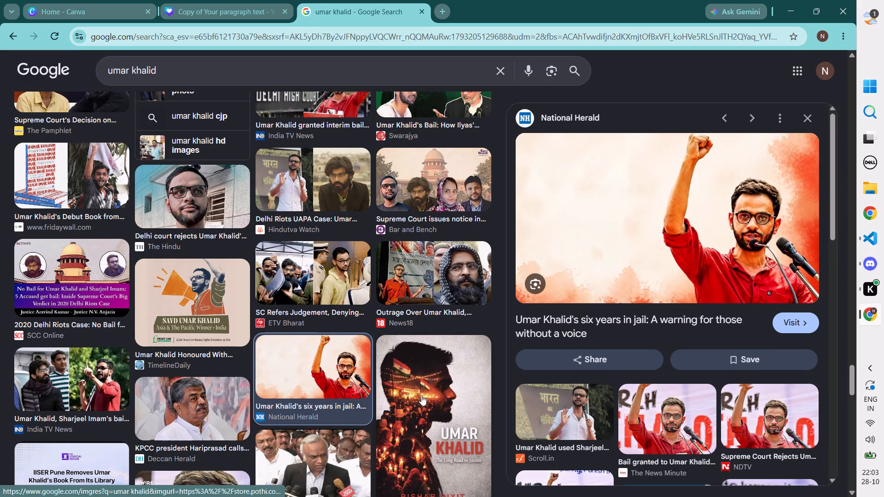
{"action": "scroll", "coordinate": [421, 395], "scroll_direction": "down", "scroll_amount": 1}
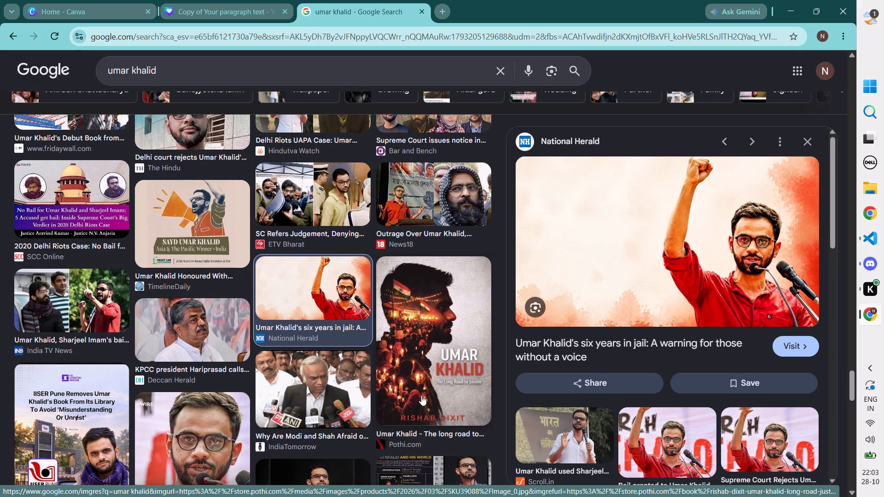
{"action": "scroll", "coordinate": [421, 395], "scroll_direction": "down", "scroll_amount": 1}
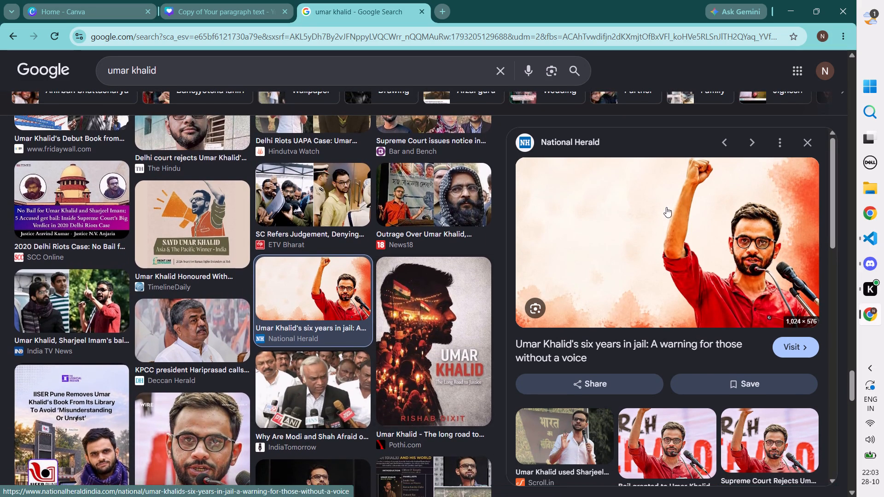
{"action": "right_click", "coordinate": [666, 207]}
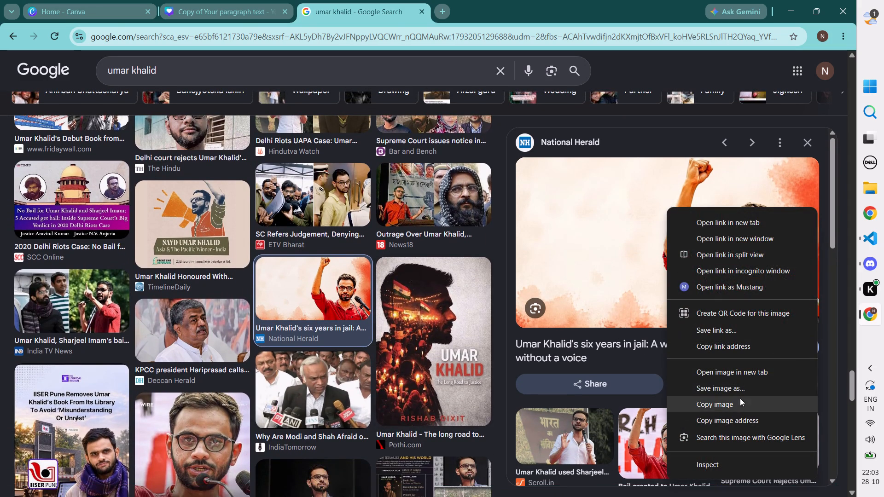
{"action": "left_click", "coordinate": [750, 389]}
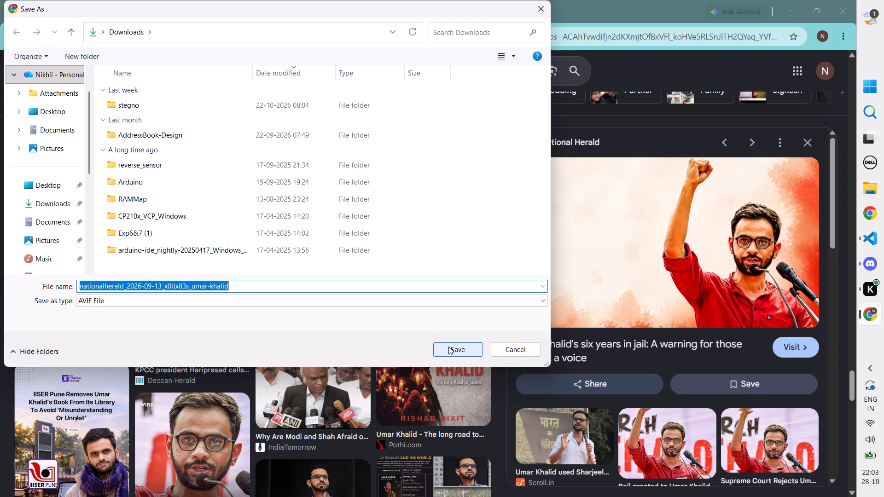
{"action": "left_click", "coordinate": [57, 144]}
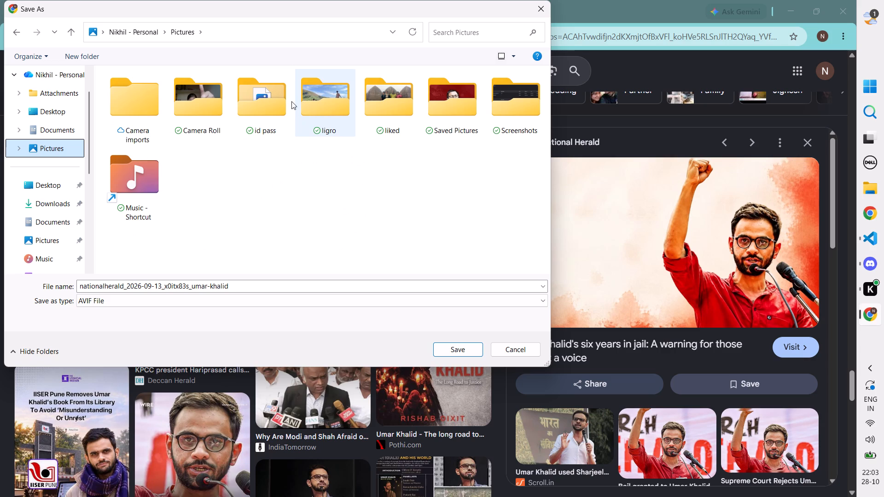
{"action": "double_click", "coordinate": [454, 92]}
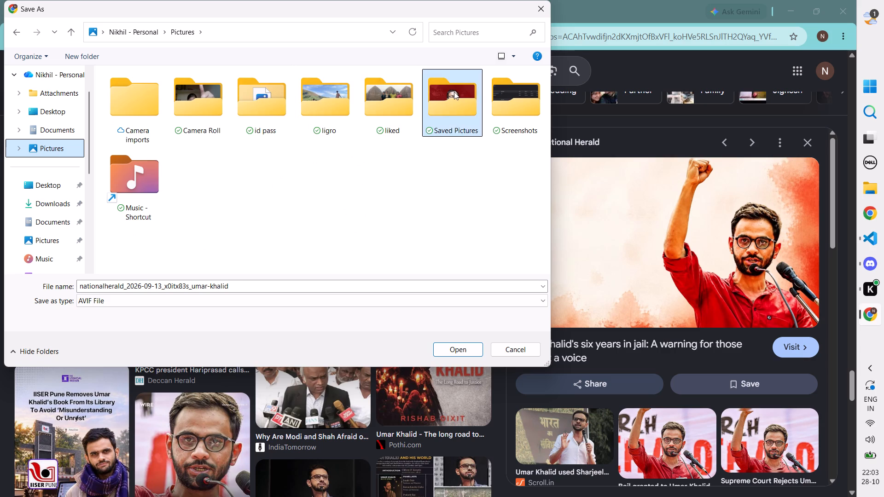
{"action": "left_click", "coordinate": [454, 350]}
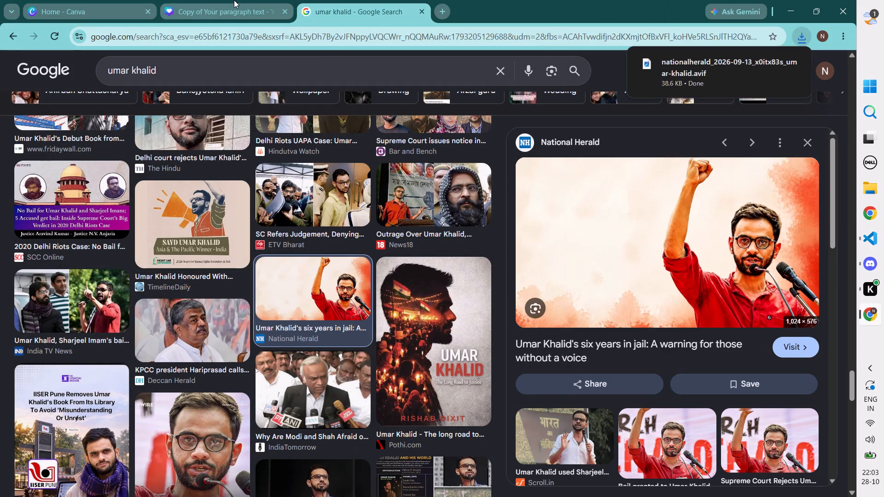
Switch to Canva and create a blank YouTube Thumbnail design (1280 × 720 px) from the popular social media formats.
{"action": "left_click", "coordinate": [126, 0]}
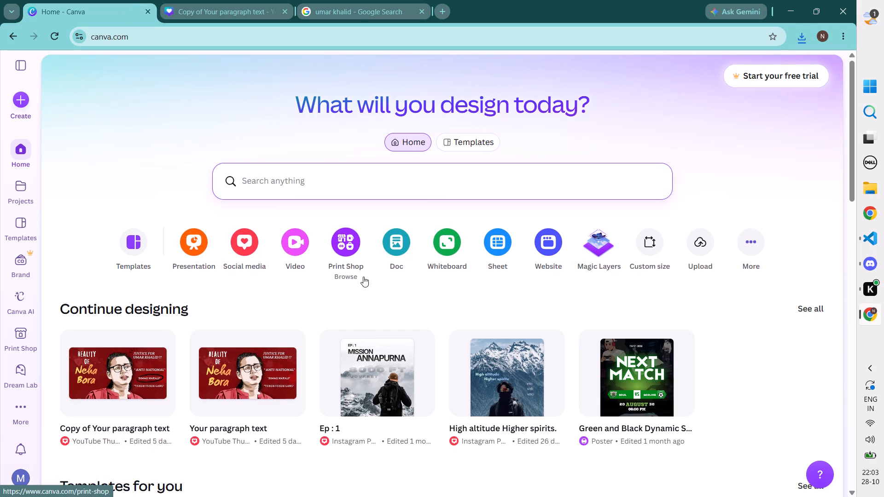
{"action": "scroll", "coordinate": [363, 277], "scroll_direction": "down", "scroll_amount": 1}
{"action": "scroll", "coordinate": [363, 277], "scroll_direction": "up", "scroll_amount": 1}
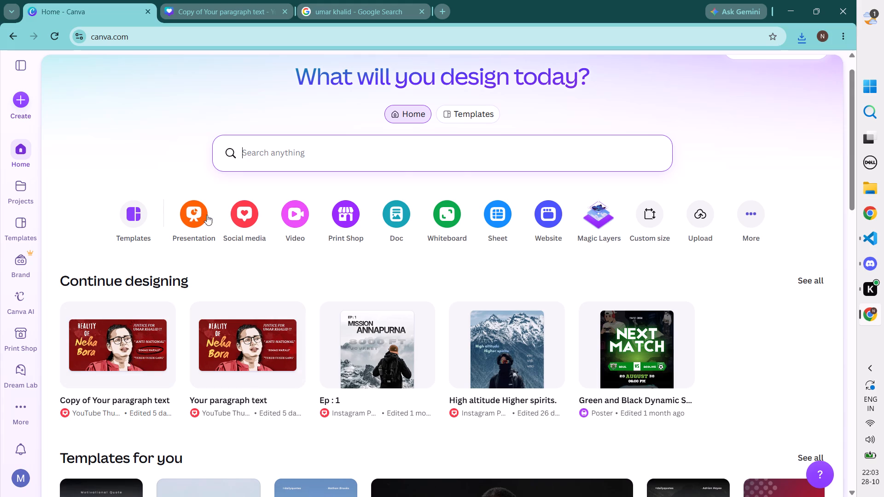
{"action": "left_click", "coordinate": [242, 215]}
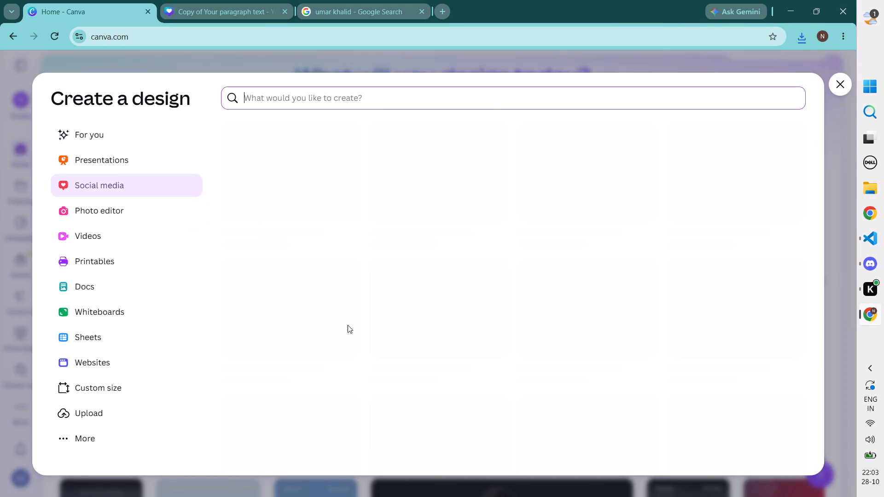
{"action": "scroll", "coordinate": [322, 325], "scroll_direction": "down", "scroll_amount": 2}
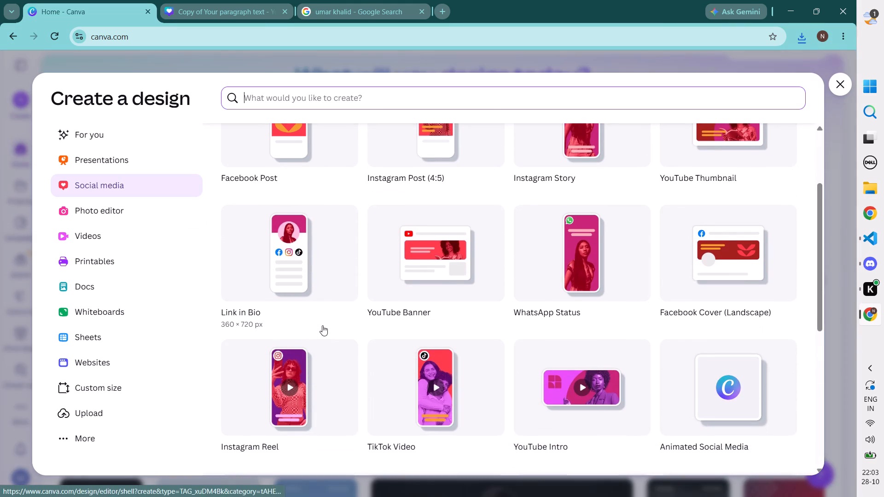
{"action": "scroll", "coordinate": [436, 329], "scroll_direction": "up", "scroll_amount": 1}
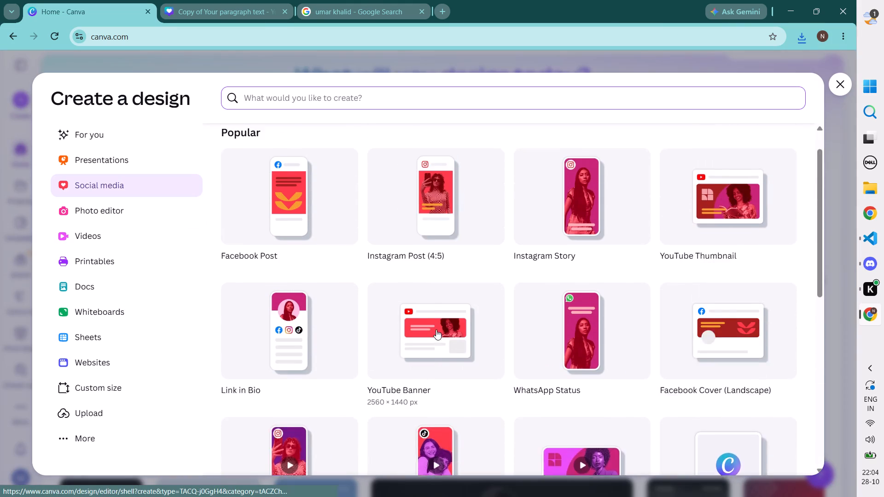
{"action": "scroll", "coordinate": [436, 329], "scroll_direction": "up", "scroll_amount": 1}
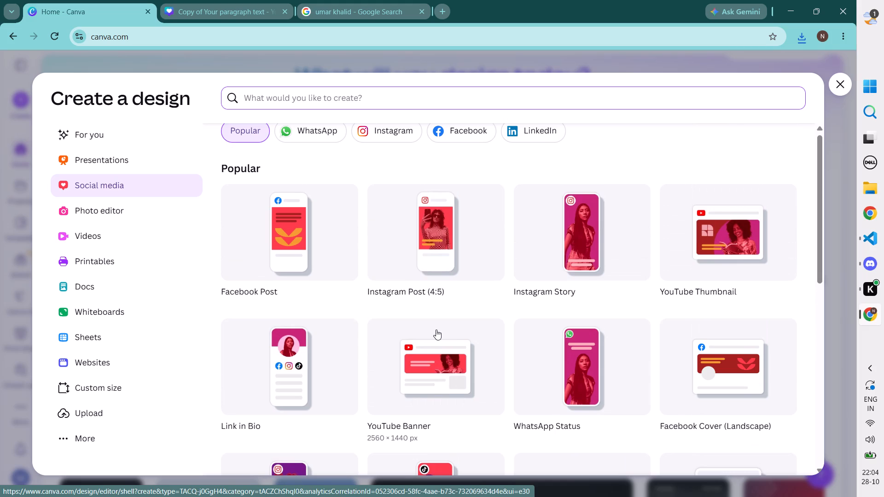
{"action": "scroll", "coordinate": [436, 329], "scroll_direction": "down", "scroll_amount": 4}
{"action": "scroll", "coordinate": [436, 329], "scroll_direction": "up", "scroll_amount": 1}
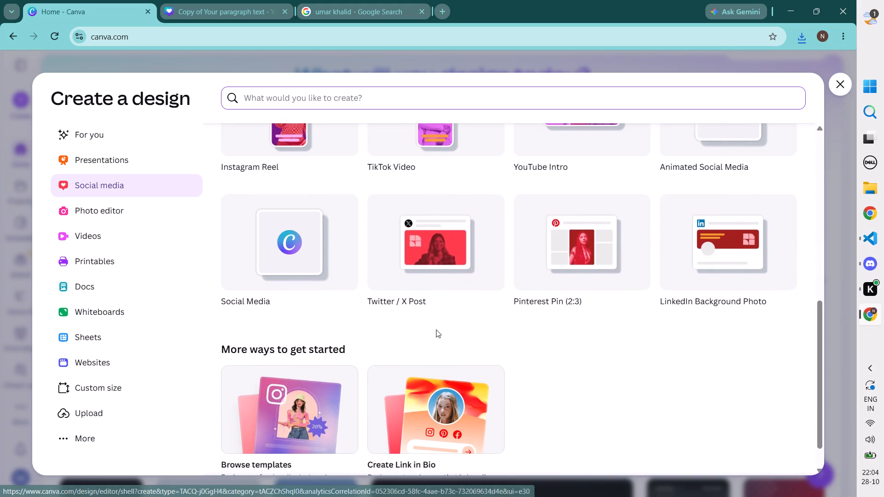
{"action": "scroll", "coordinate": [436, 329], "scroll_direction": "up", "scroll_amount": 2}
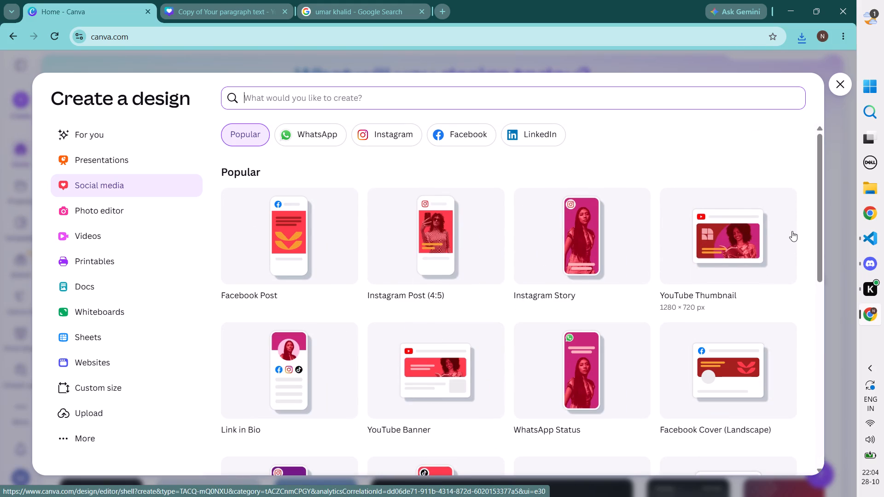
{"action": "left_click", "coordinate": [736, 231]}
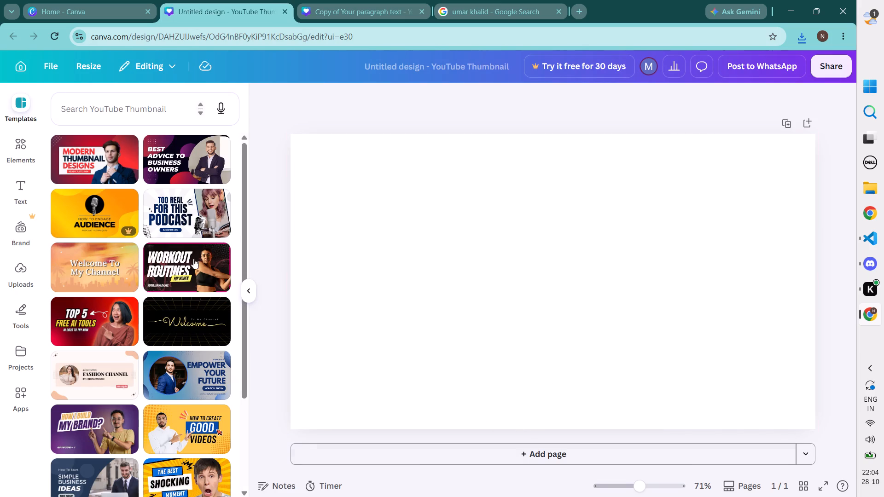
In the blank Canva YouTube Thumbnail design, upload the National Herald picture from Saved Pictures and place it on the page.
{"action": "left_click", "coordinate": [395, 265]}
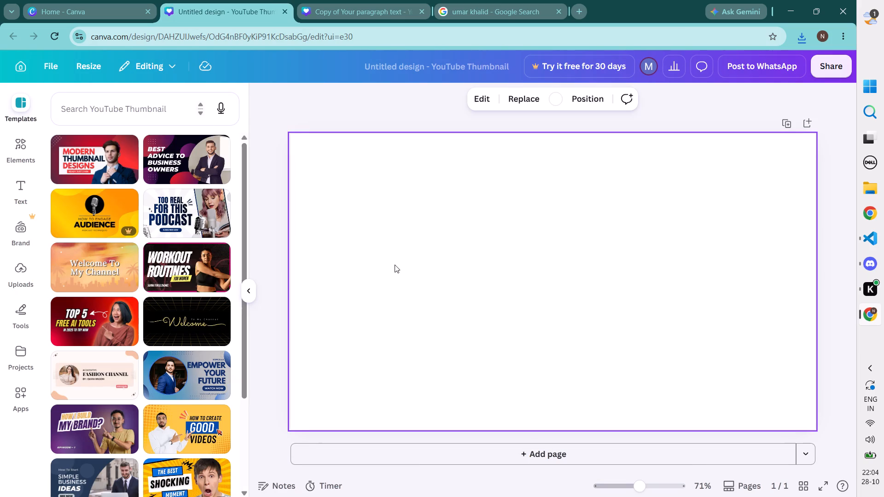
{"action": "right_click", "coordinate": [485, 207]}
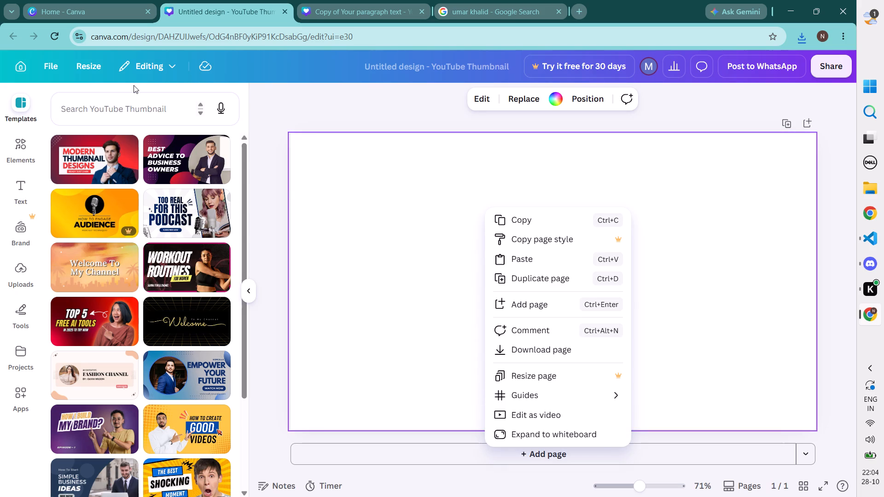
{"action": "left_click", "coordinate": [19, 264]}
{"action": "left_click", "coordinate": [19, 264]}
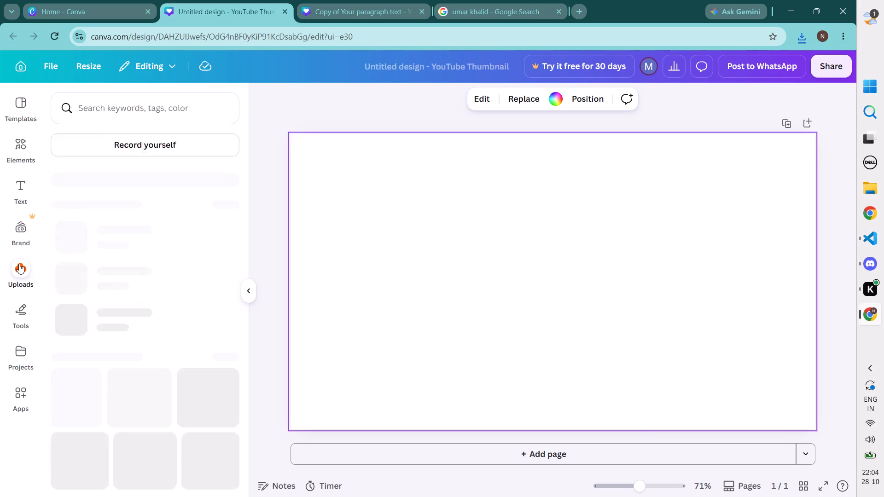
{"action": "left_click", "coordinate": [143, 141]}
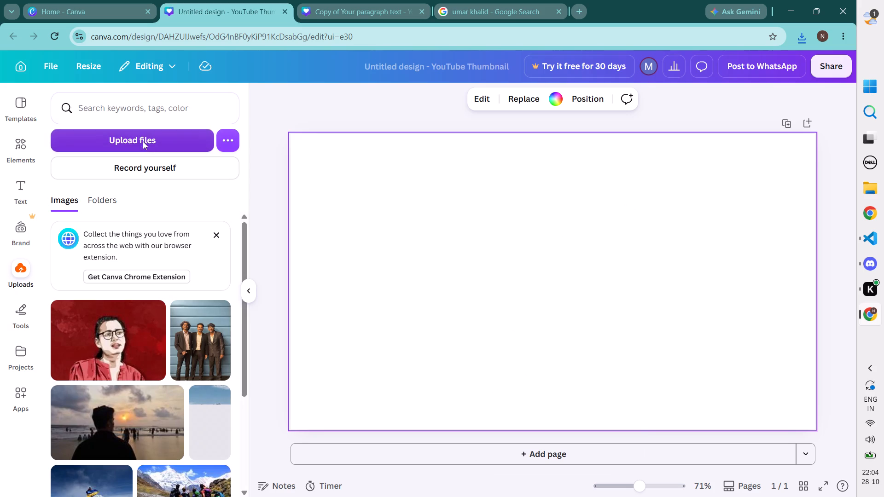
{"action": "left_click", "coordinate": [46, 108]}
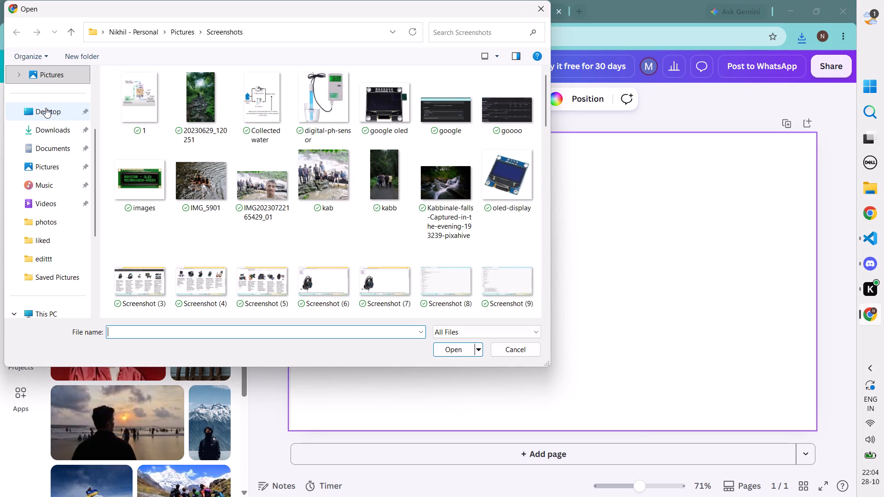
{"action": "left_click", "coordinate": [59, 157]}
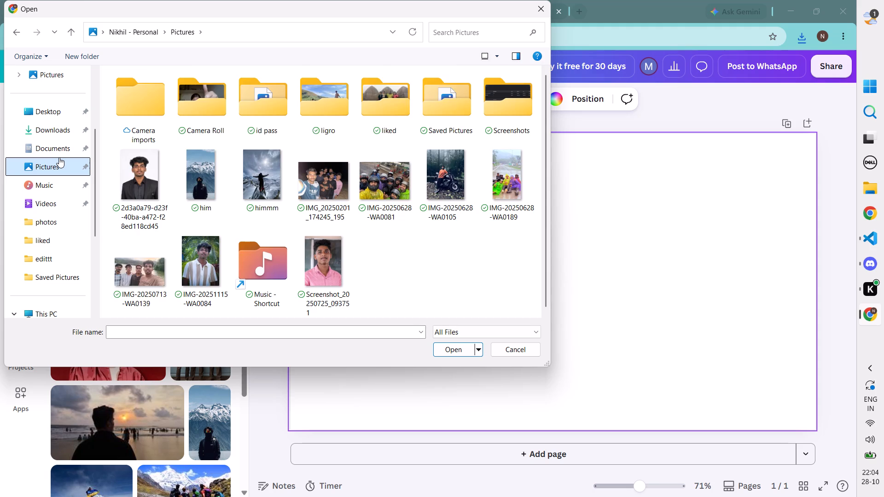
{"action": "double_click", "coordinate": [431, 94]}
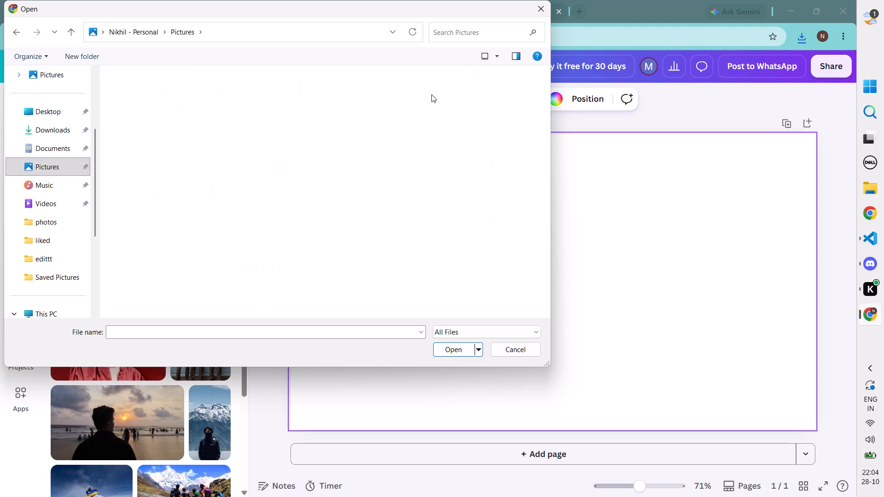
{"action": "left_click_drag", "start_coordinate": [205, 105], "coordinate": [664, 330]}
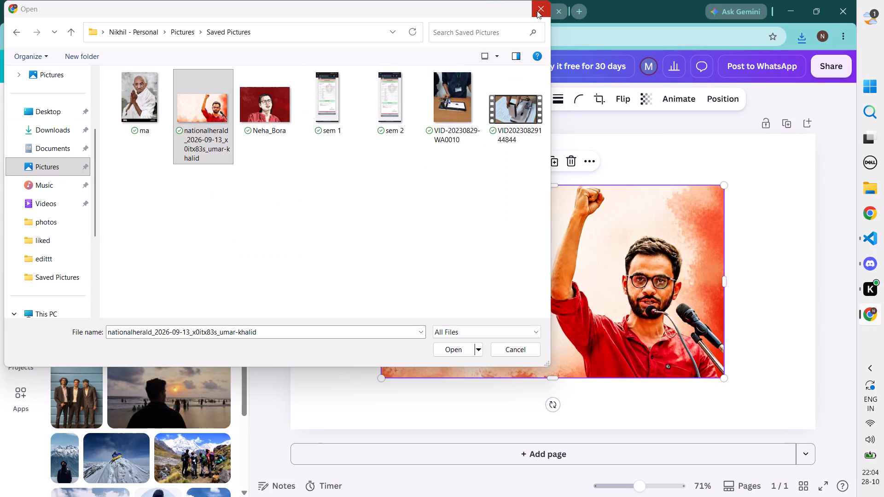
{"action": "left_click", "coordinate": [537, 11]}
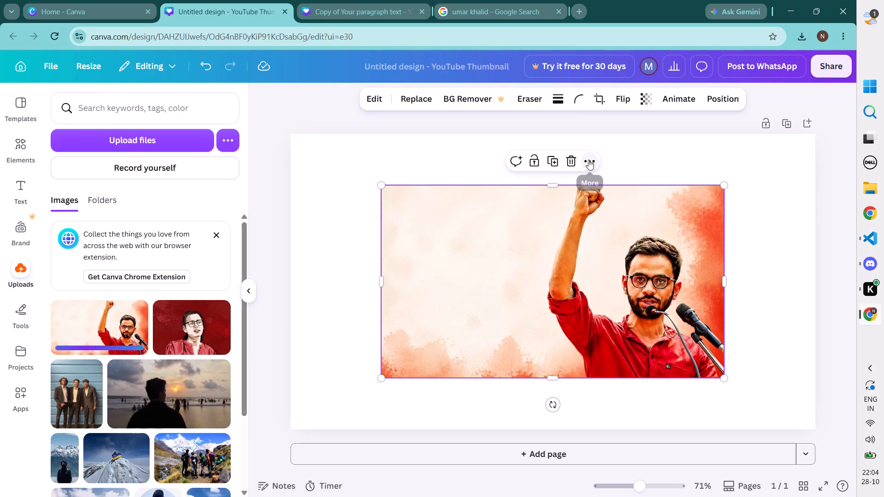
Set the placed raised-fist picture as the page background.
{"action": "left_click", "coordinate": [588, 160]}
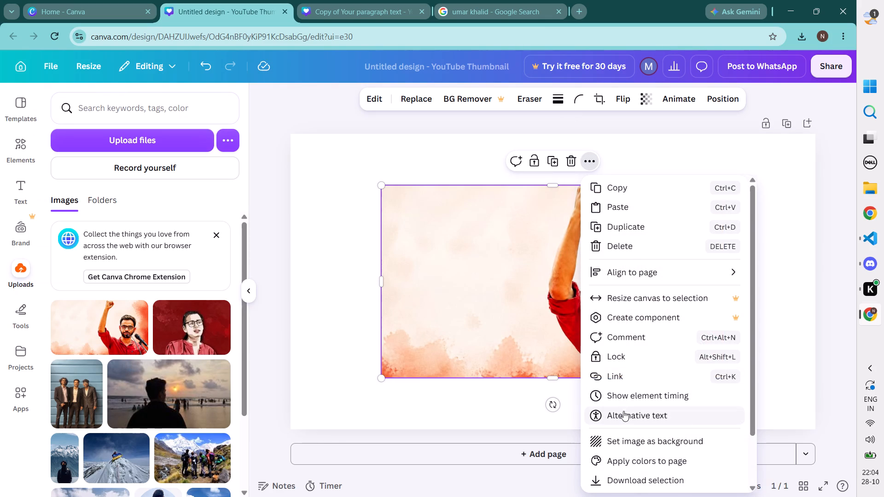
{"action": "left_click", "coordinate": [622, 441]}
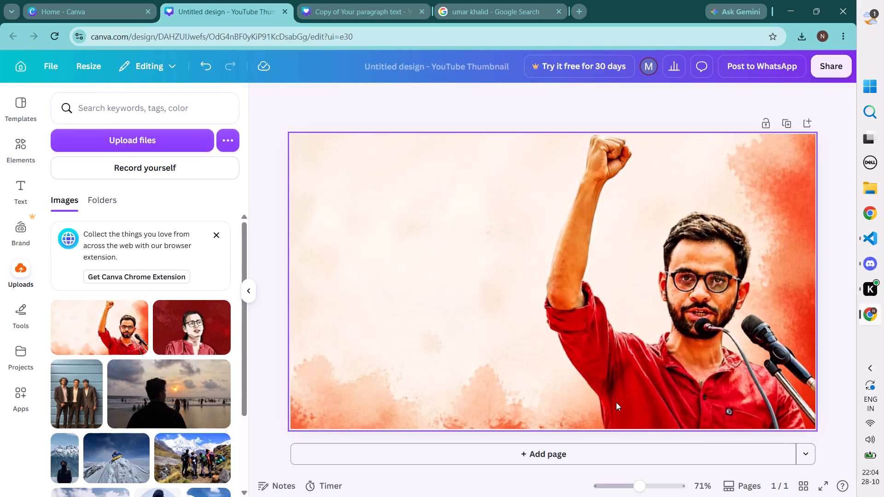
{"action": "left_click", "coordinate": [839, 332]}
{"action": "left_click", "coordinate": [581, 10]}
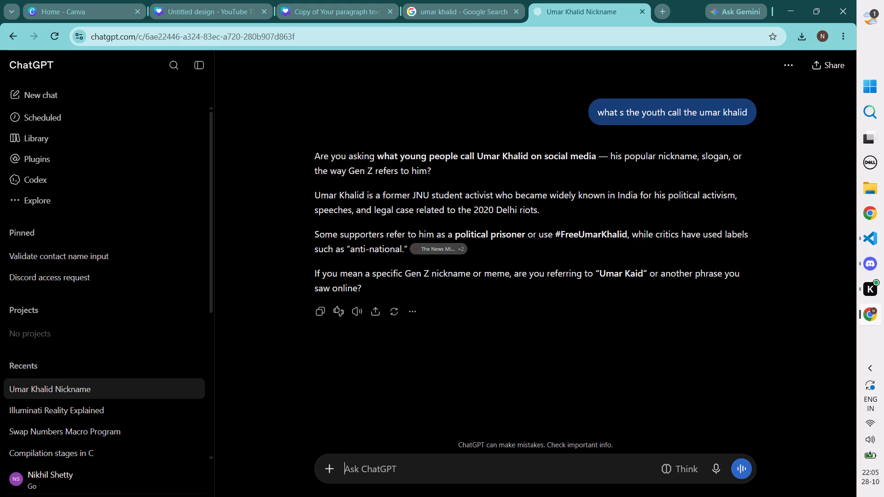
Browse further through the Google image results for Umar Khalid and preview the "6 Years of Injustice" poster from Facebook.
{"action": "left_click", "coordinate": [473, 0]}
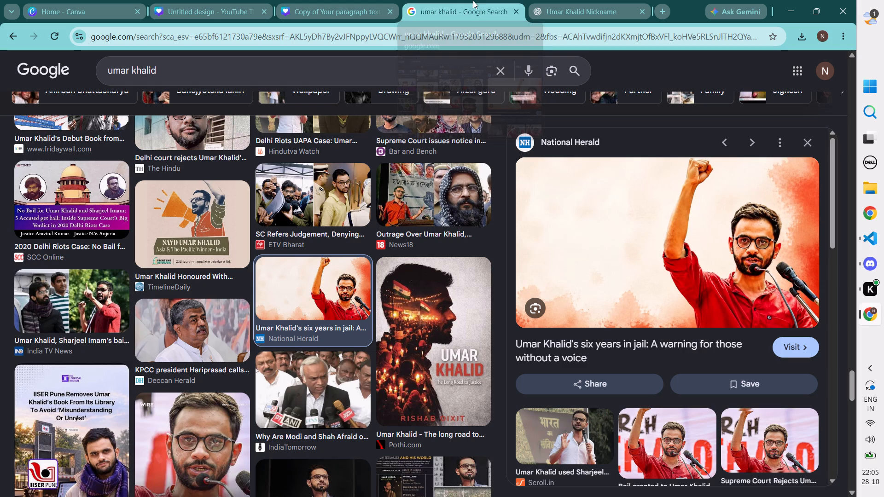
{"action": "scroll", "coordinate": [348, 283], "scroll_direction": "down", "scroll_amount": 2}
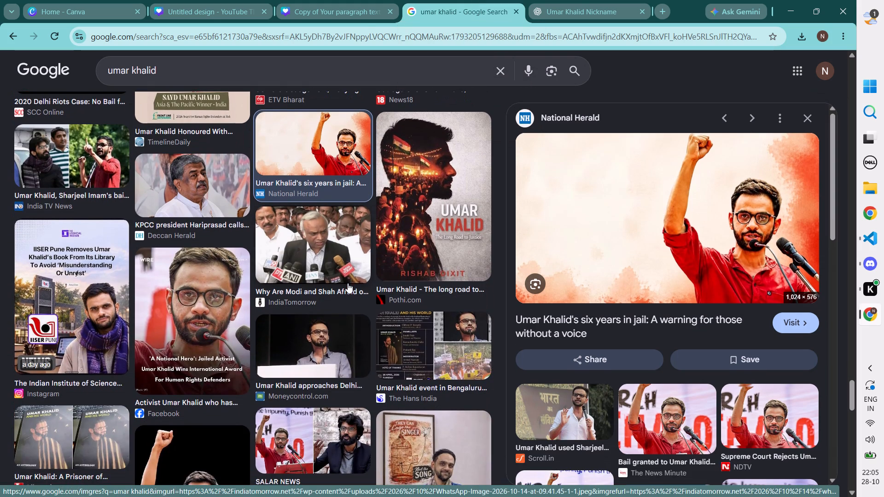
{"action": "scroll", "coordinate": [348, 283], "scroll_direction": "down", "scroll_amount": 5}
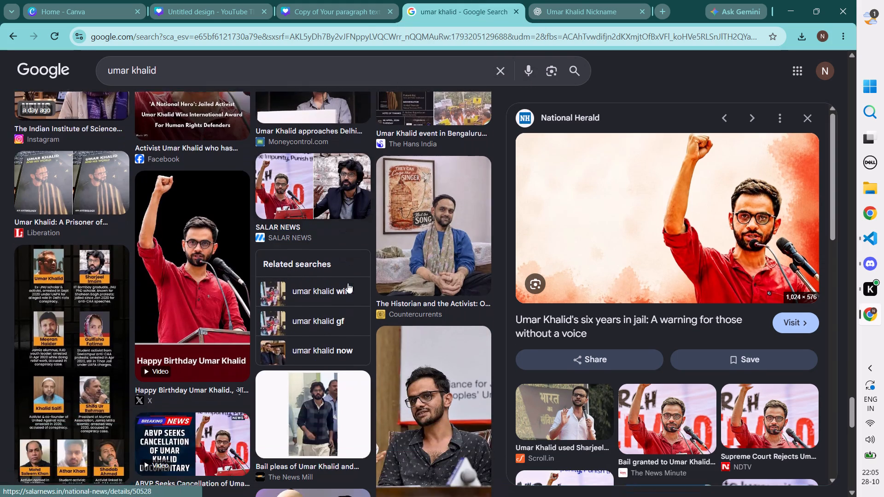
{"action": "scroll", "coordinate": [348, 283], "scroll_direction": "down", "scroll_amount": 4}
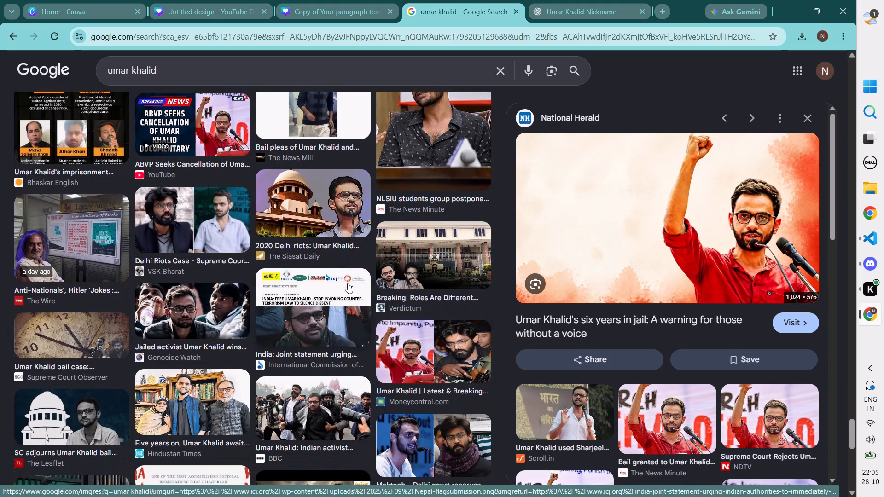
{"action": "scroll", "coordinate": [348, 283], "scroll_direction": "down", "scroll_amount": 4}
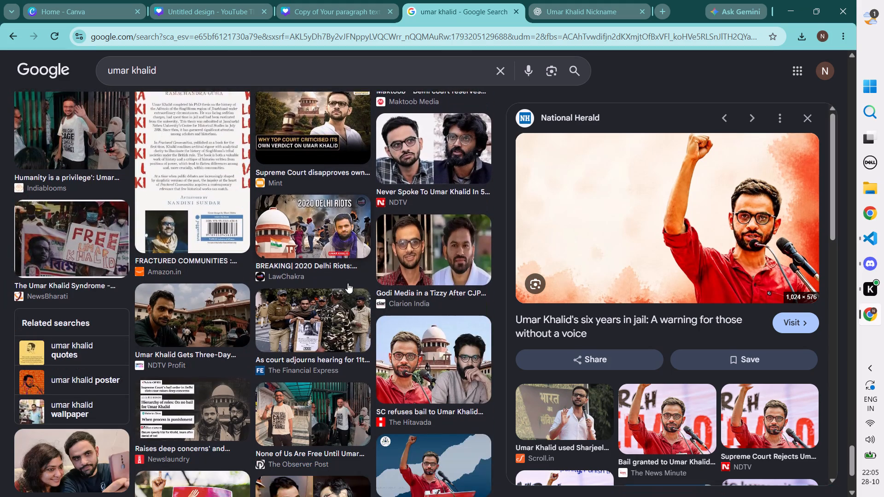
{"action": "scroll", "coordinate": [348, 283], "scroll_direction": "down", "scroll_amount": 2}
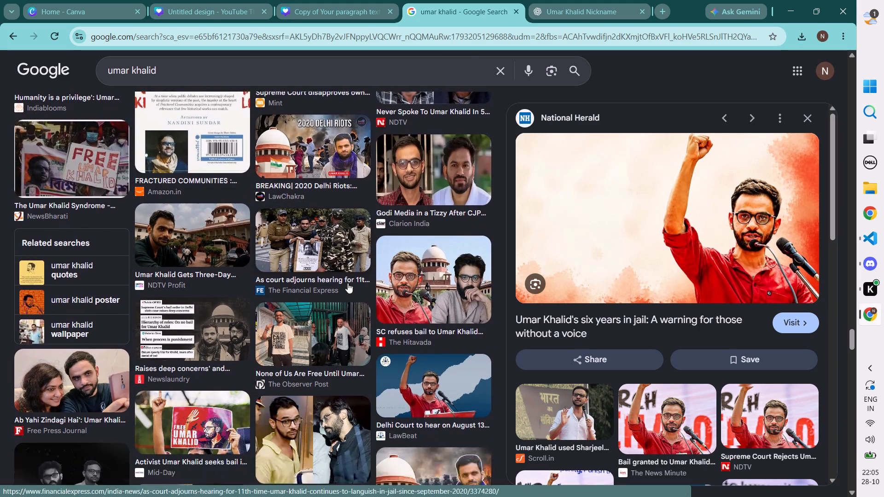
{"action": "scroll", "coordinate": [348, 283], "scroll_direction": "down", "scroll_amount": 4}
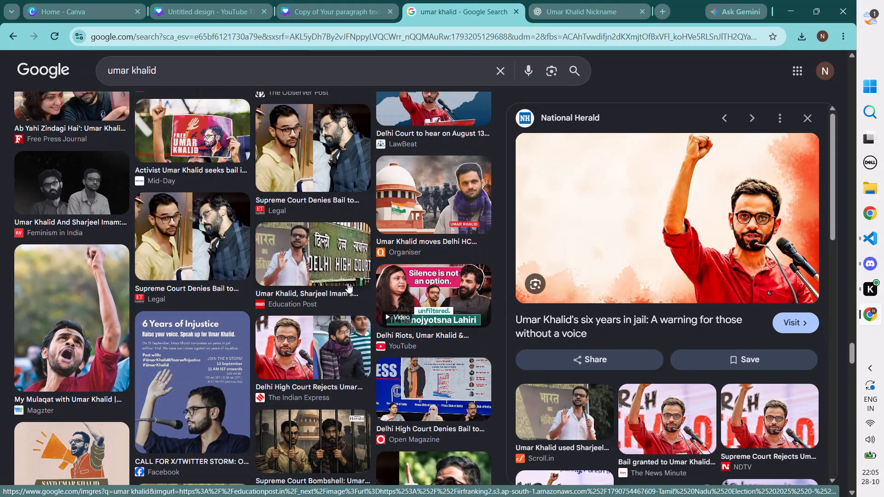
{"action": "left_click", "coordinate": [204, 338]}
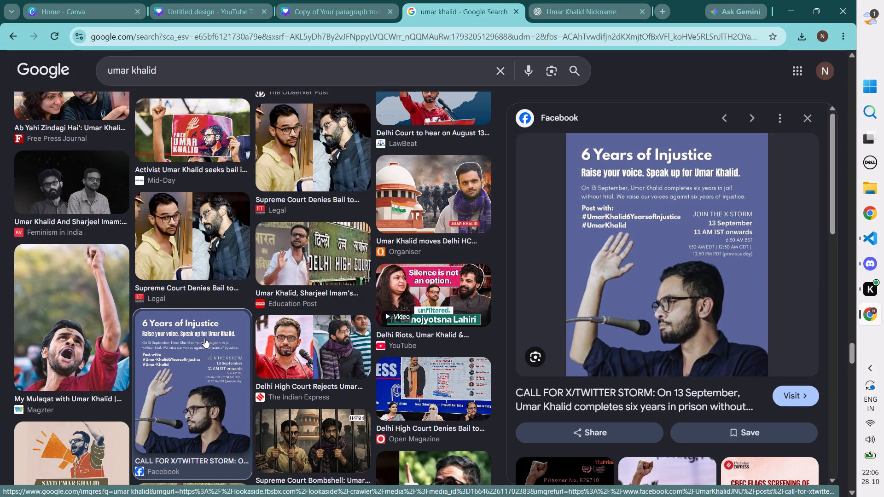
Look through more of the Umar Khalid image results below the "6 Years of Injustice" poster for thumbnail ideas.
{"action": "scroll", "coordinate": [204, 338], "scroll_direction": "down", "scroll_amount": 3}
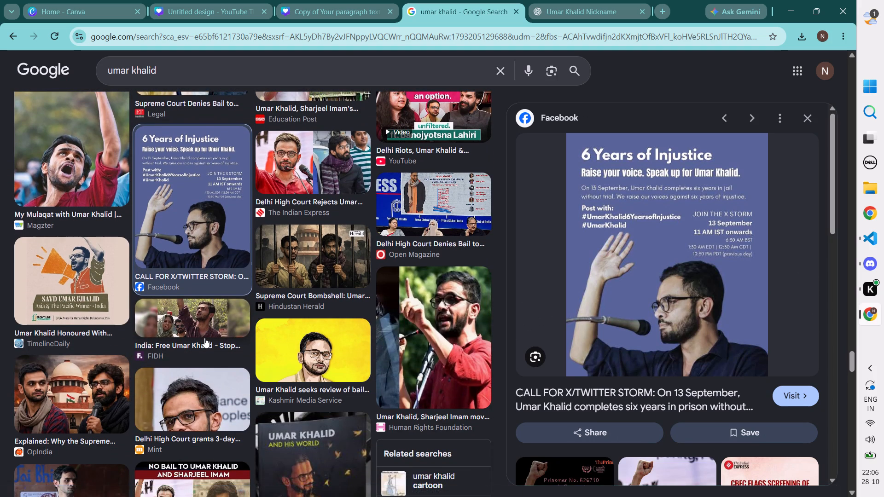
{"action": "scroll", "coordinate": [204, 338], "scroll_direction": "down", "scroll_amount": 4}
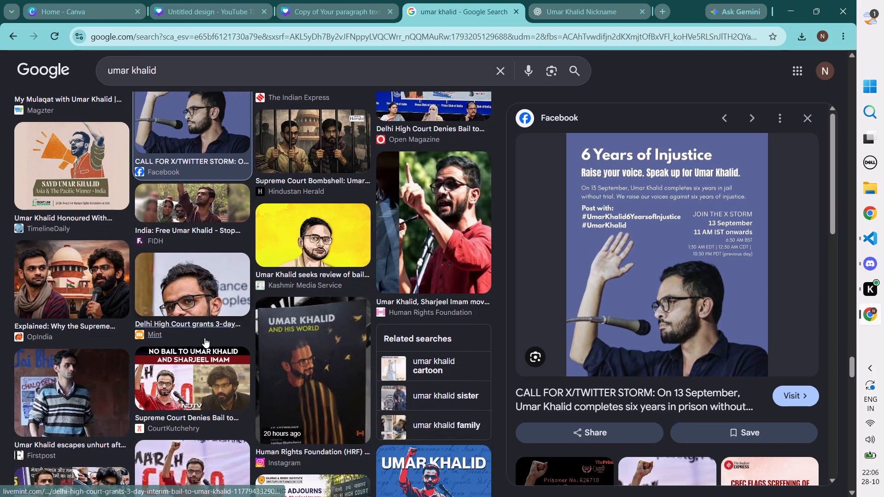
{"action": "scroll", "coordinate": [204, 338], "scroll_direction": "down", "scroll_amount": 2}
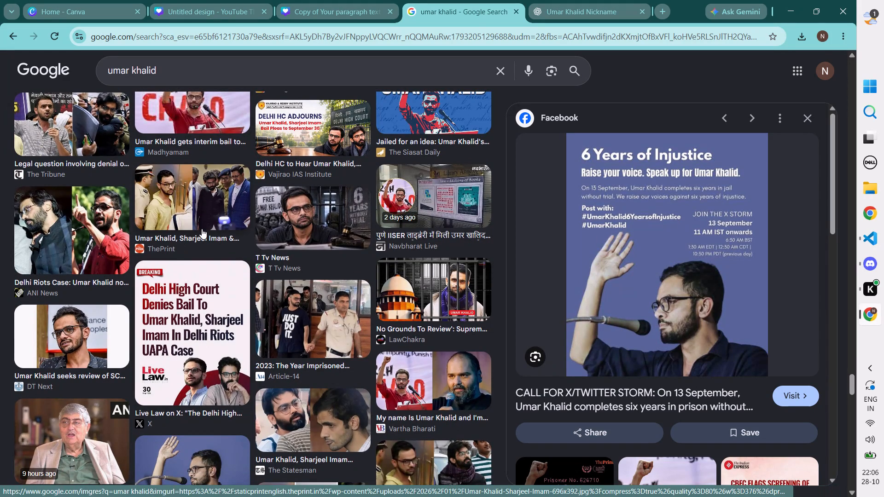
{"action": "scroll", "coordinate": [202, 229], "scroll_direction": "down", "scroll_amount": 6}
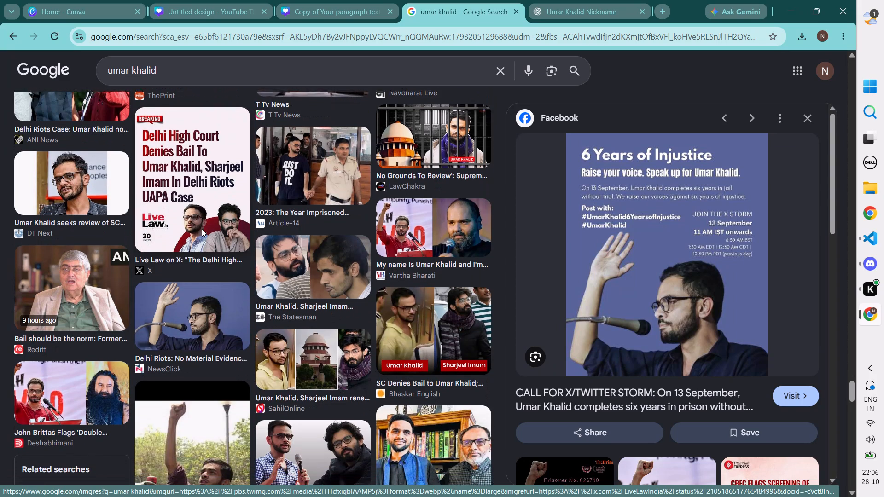
{"action": "scroll", "coordinate": [202, 229], "scroll_direction": "down", "scroll_amount": 2}
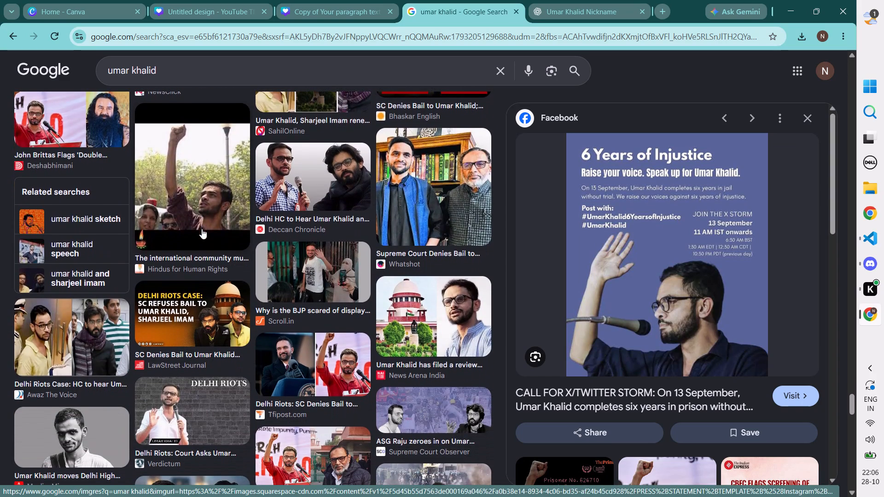
{"action": "scroll", "coordinate": [202, 229], "scroll_direction": "down", "scroll_amount": 2}
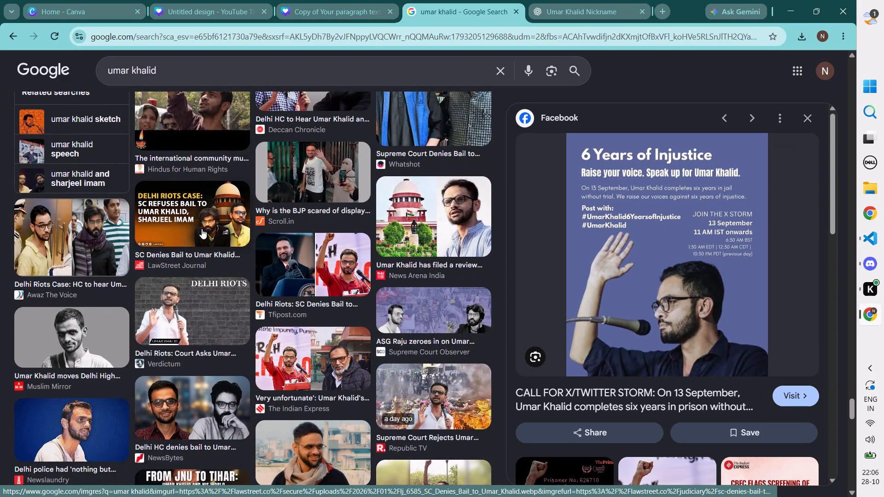
{"action": "scroll", "coordinate": [202, 229], "scroll_direction": "down", "scroll_amount": 3}
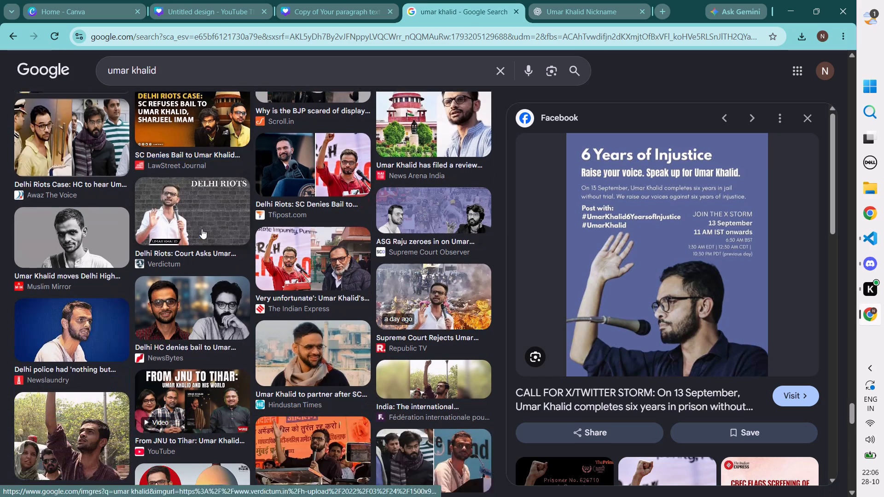
{"action": "scroll", "coordinate": [202, 229], "scroll_direction": "down", "scroll_amount": 1}
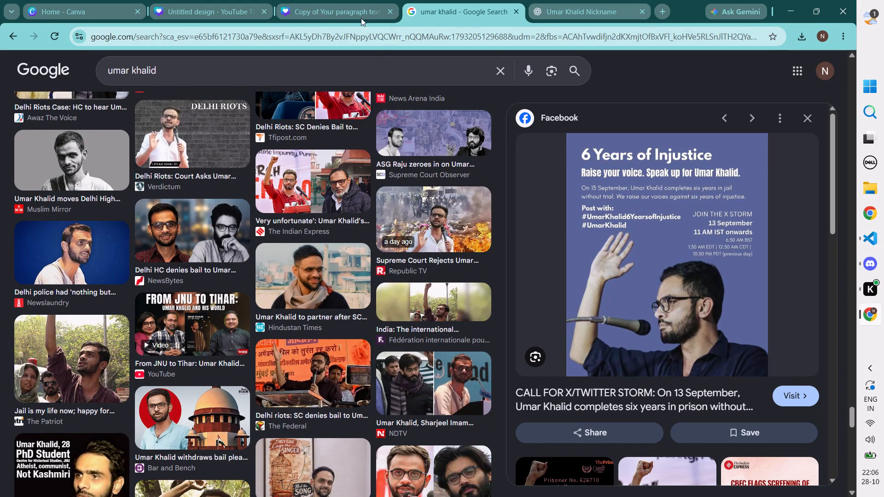
Return to the untitled YouTube Thumbnail design in Canva and browse the ready-made font combinations for a suitable text style.
{"action": "left_click", "coordinate": [319, 7]}
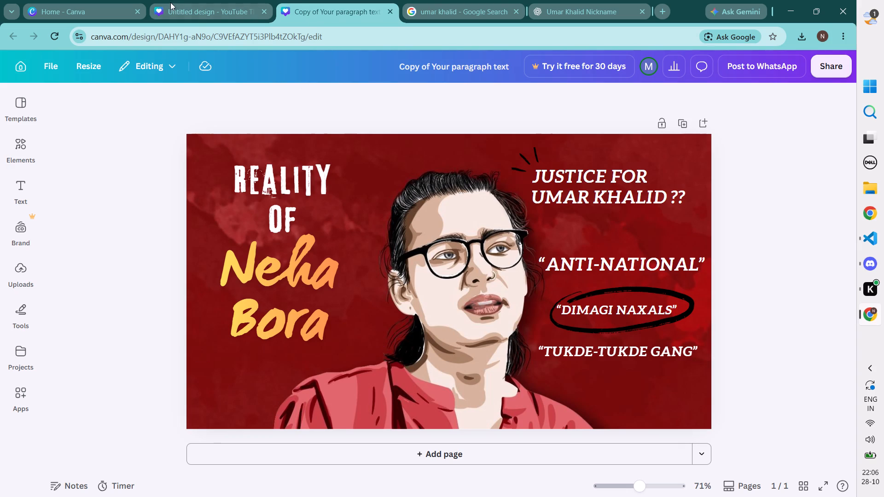
{"action": "left_click", "coordinate": [174, 1]}
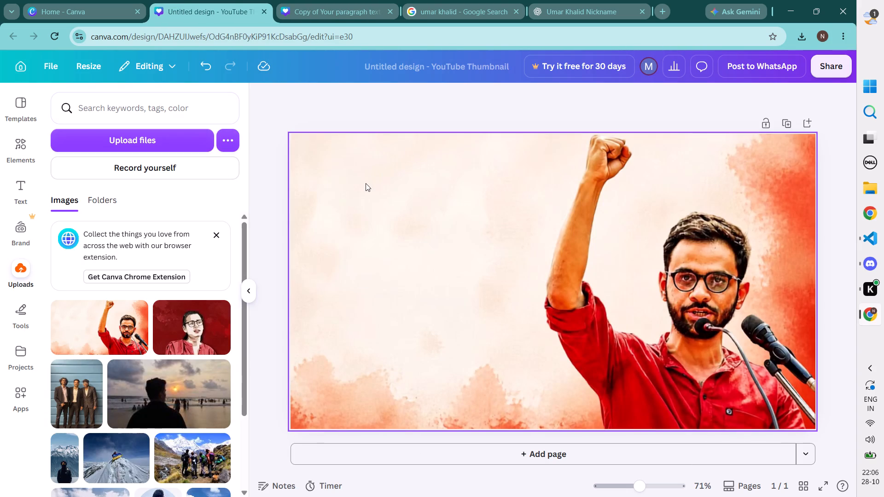
{"action": "left_click", "coordinate": [352, 226]}
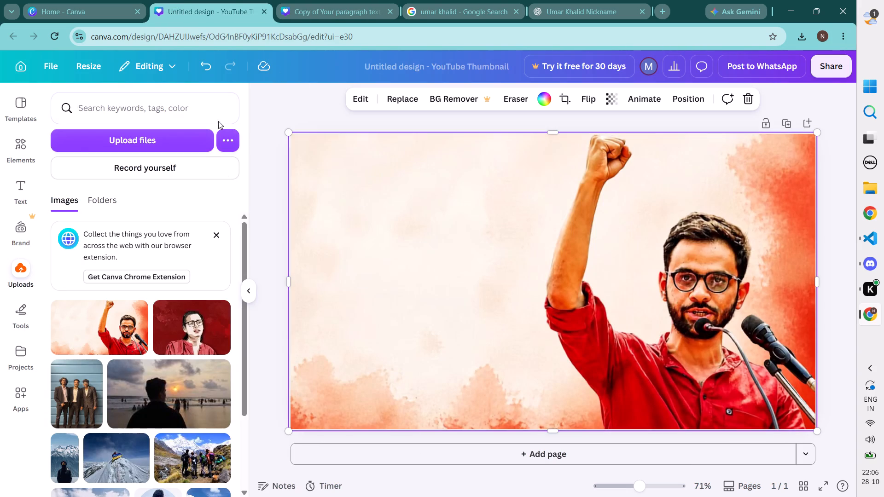
{"action": "left_click", "coordinate": [15, 193]}
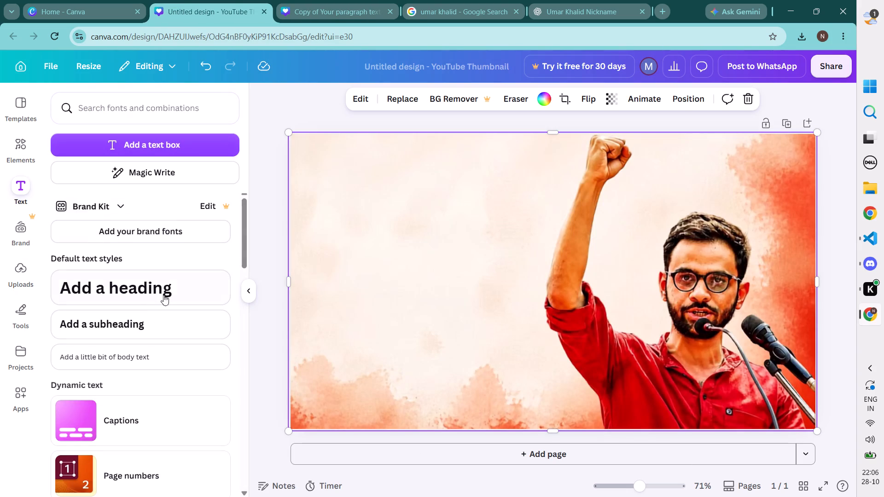
{"action": "scroll", "coordinate": [157, 338], "scroll_direction": "down", "scroll_amount": 6}
{"action": "scroll", "coordinate": [157, 338], "scroll_direction": "up", "scroll_amount": 3}
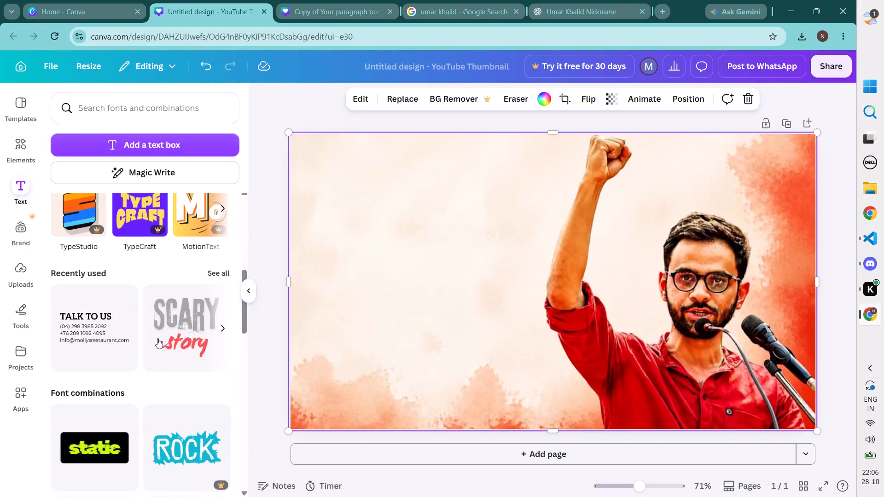
{"action": "scroll", "coordinate": [157, 338], "scroll_direction": "up", "scroll_amount": 3}
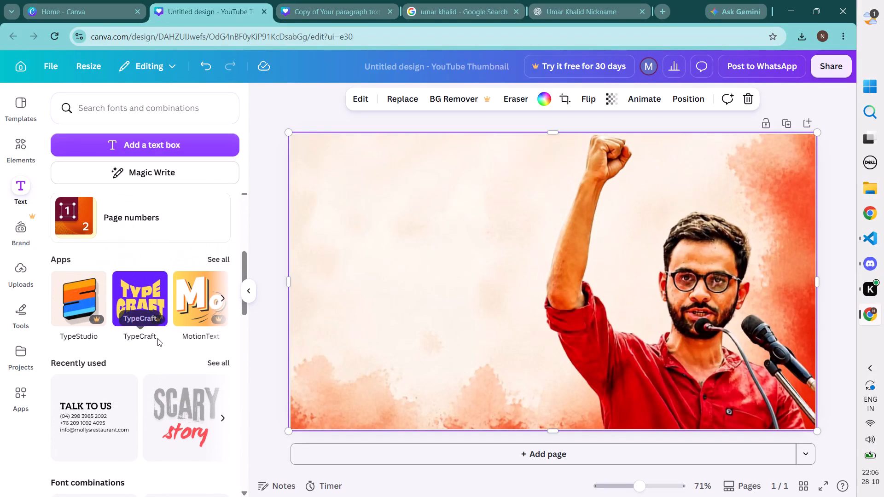
{"action": "scroll", "coordinate": [157, 338], "scroll_direction": "left", "scroll_amount": 5}
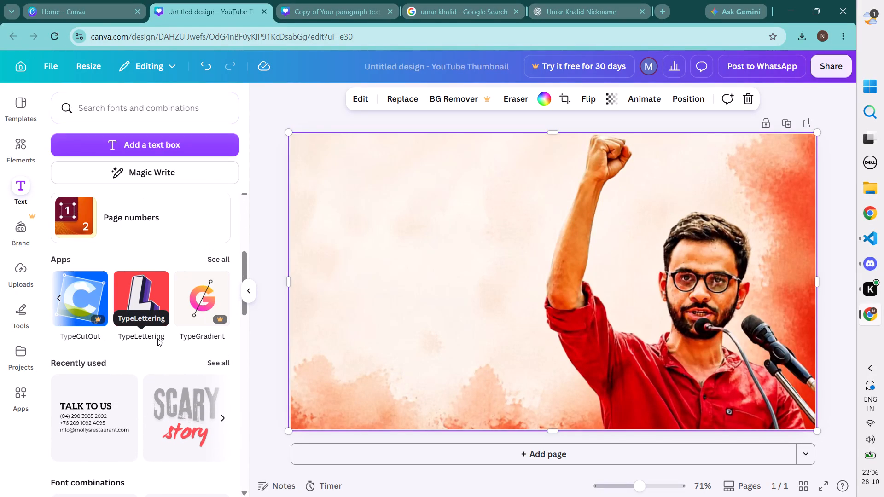
{"action": "scroll", "coordinate": [157, 338], "scroll_direction": "down", "scroll_amount": 4}
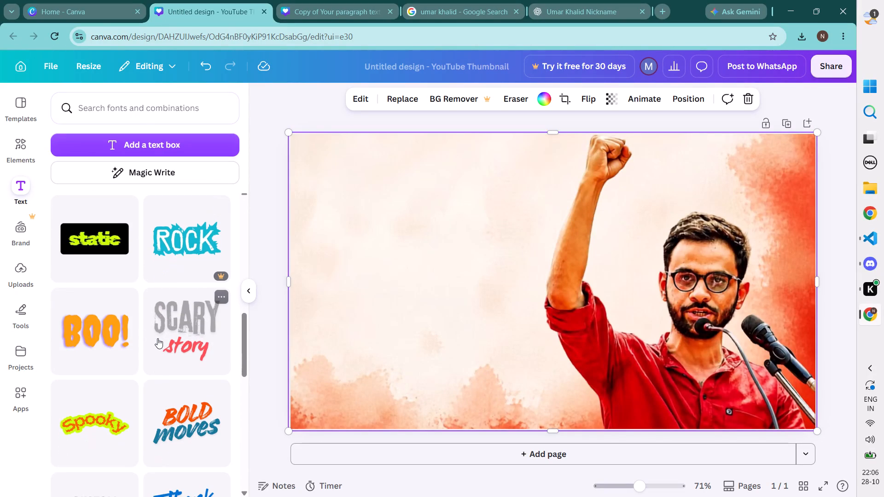
{"action": "scroll", "coordinate": [157, 338], "scroll_direction": "down", "scroll_amount": 4}
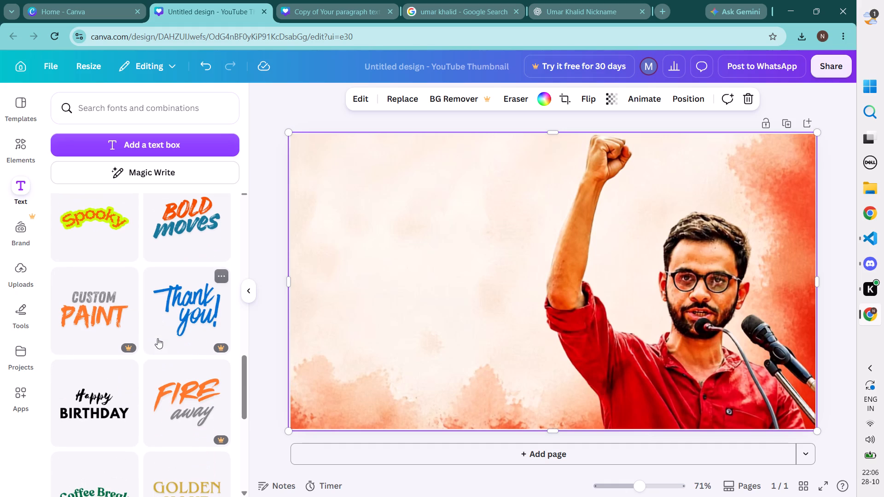
{"action": "scroll", "coordinate": [157, 338], "scroll_direction": "down", "scroll_amount": 3}
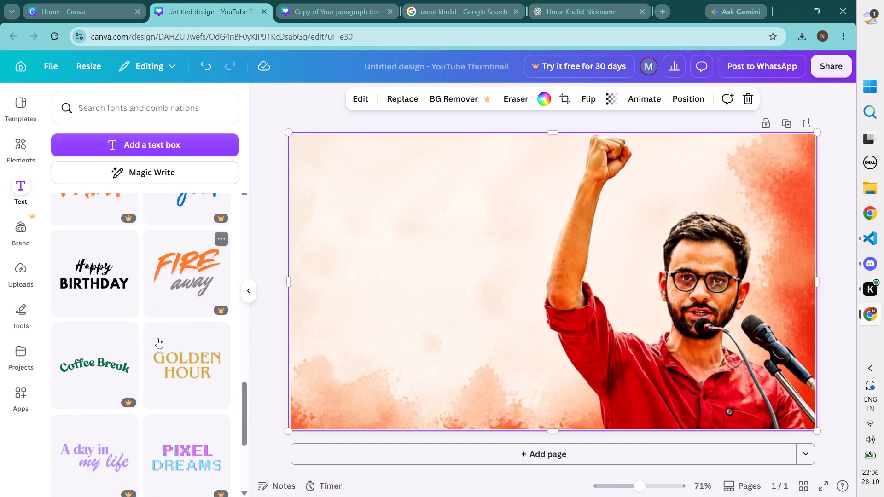
{"action": "scroll", "coordinate": [157, 338], "scroll_direction": "down", "scroll_amount": 4}
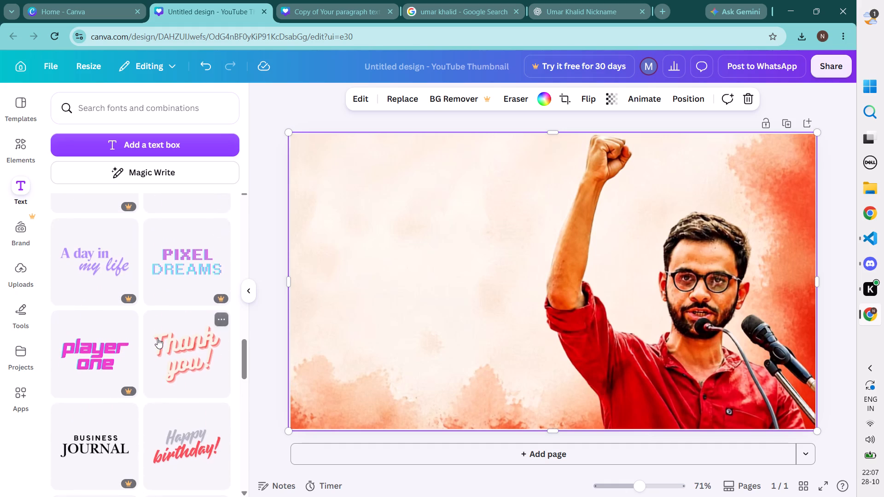
{"action": "scroll", "coordinate": [157, 338], "scroll_direction": "down", "scroll_amount": 5}
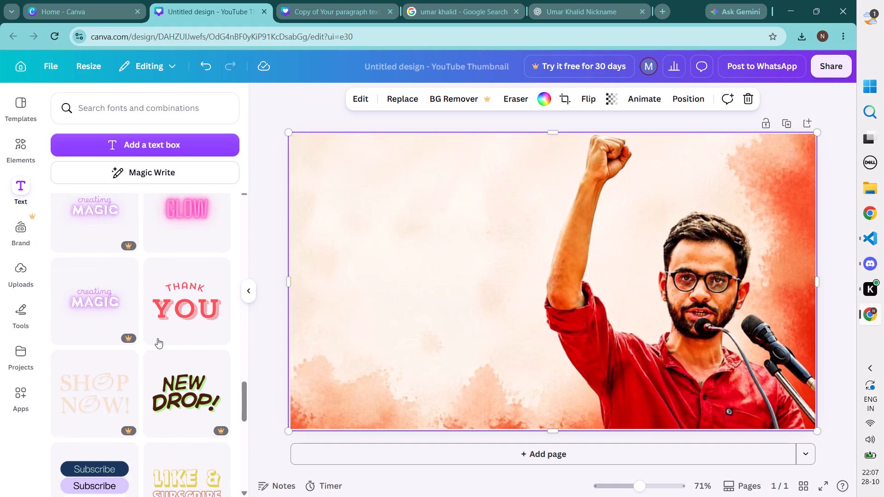
{"action": "scroll", "coordinate": [157, 338], "scroll_direction": "down", "scroll_amount": 3}
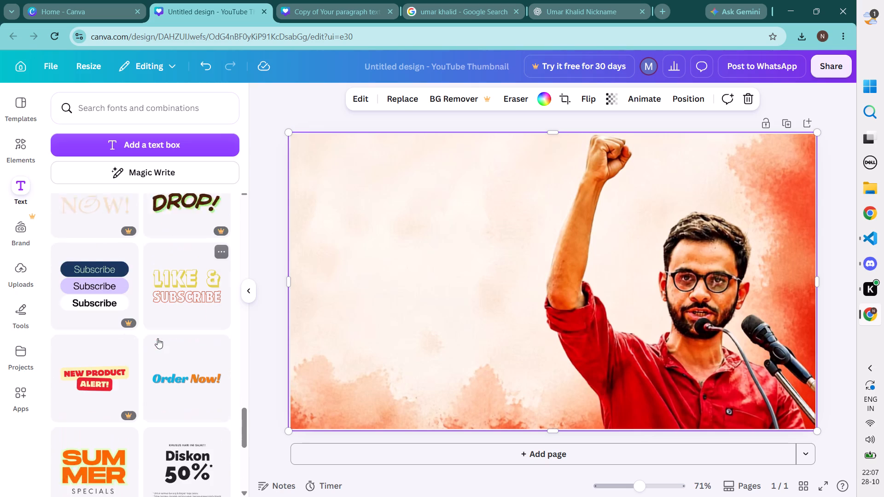
{"action": "scroll", "coordinate": [157, 338], "scroll_direction": "down", "scroll_amount": 3}
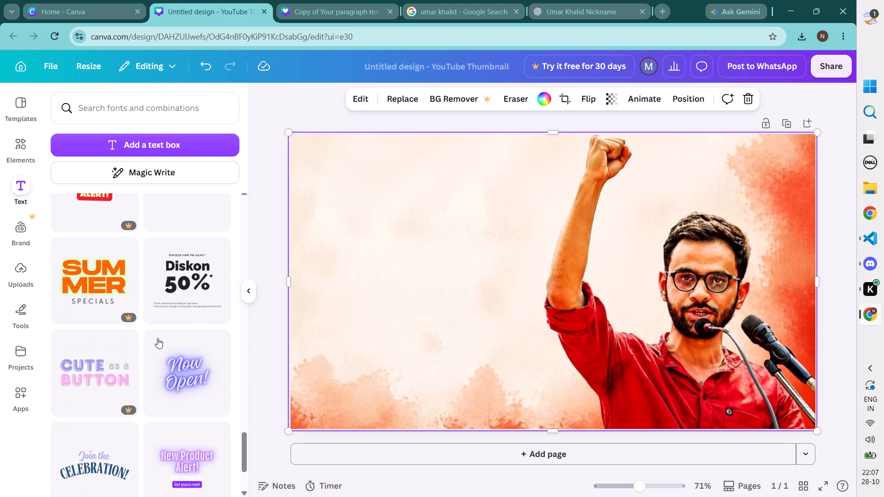
{"action": "scroll", "coordinate": [157, 338], "scroll_direction": "down", "scroll_amount": 3}
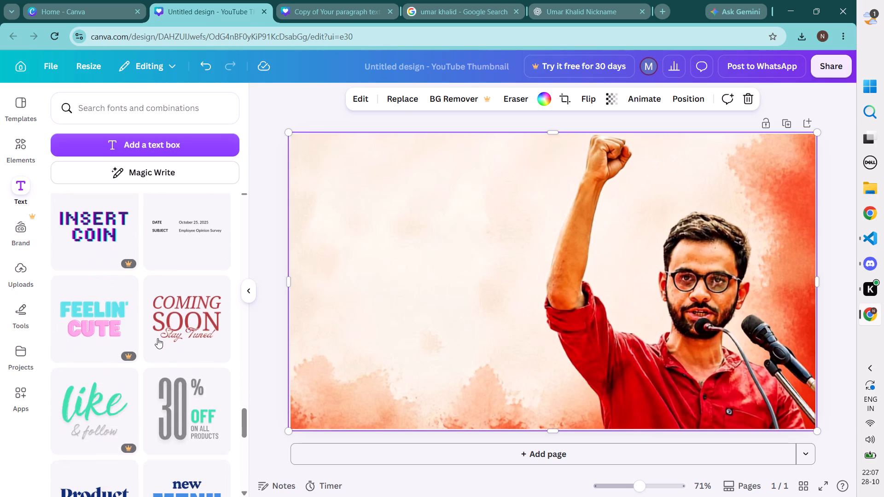
{"action": "scroll", "coordinate": [157, 338], "scroll_direction": "down", "scroll_amount": 2}
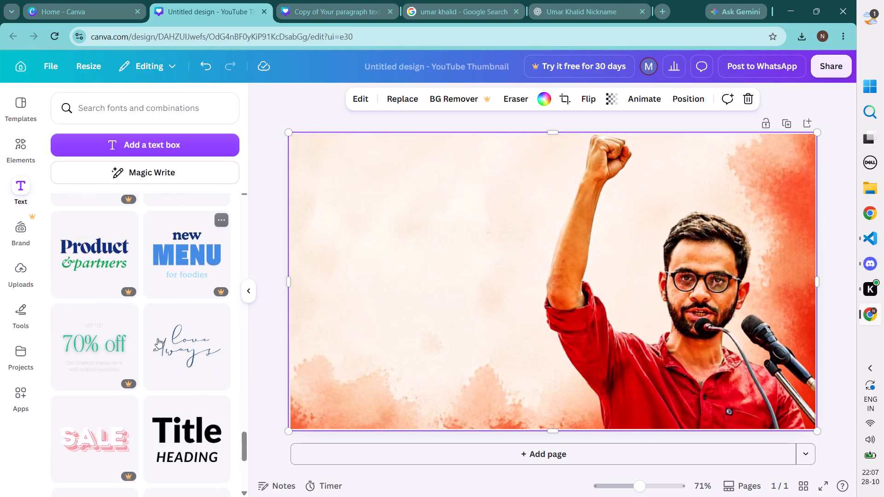
{"action": "scroll", "coordinate": [157, 338], "scroll_direction": "down", "scroll_amount": 3}
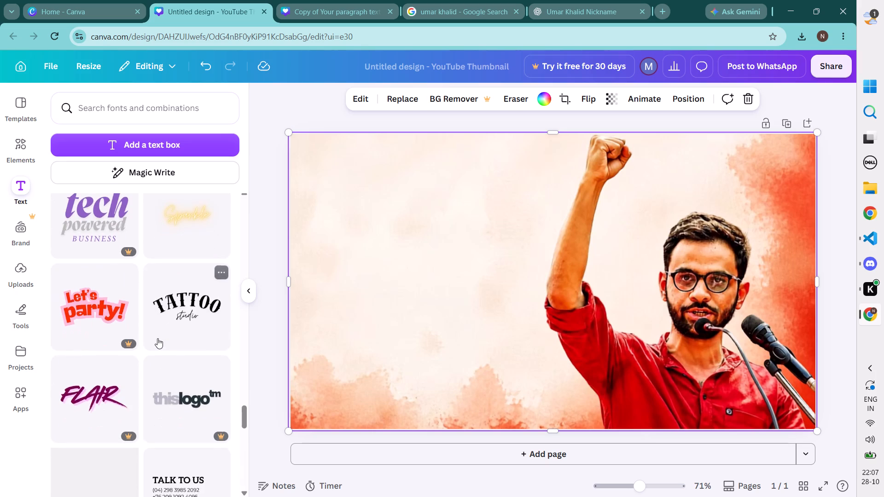
{"action": "scroll", "coordinate": [157, 338], "scroll_direction": "down", "scroll_amount": 3}
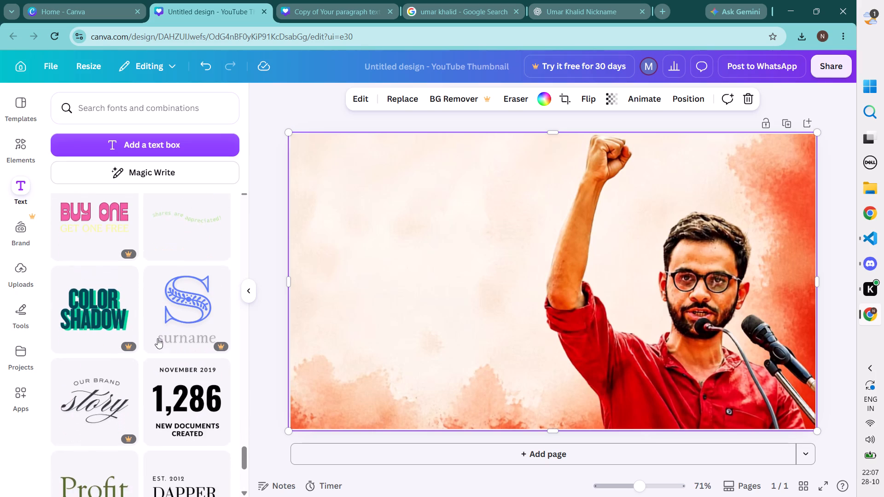
{"action": "scroll", "coordinate": [157, 338], "scroll_direction": "down", "scroll_amount": 3}
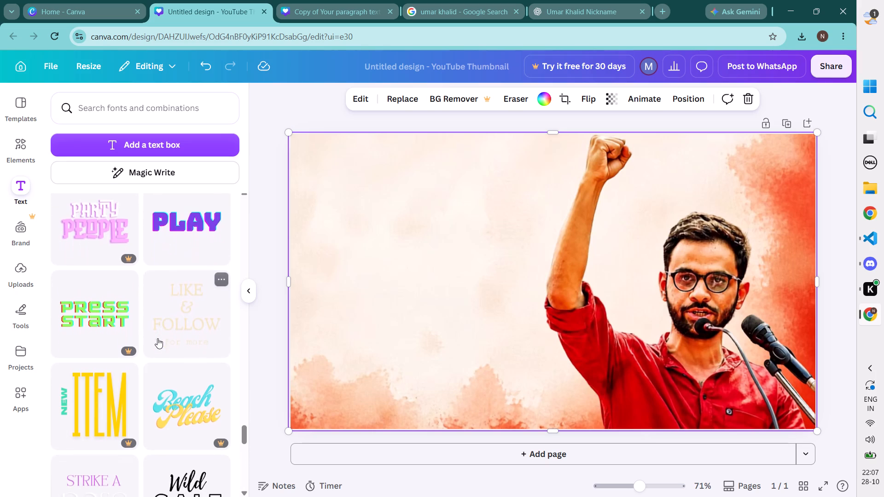
Look through more of the ready-made font combinations for a suitable title style, and return to the default text styles.
{"action": "scroll", "coordinate": [157, 338], "scroll_direction": "down", "scroll_amount": 4}
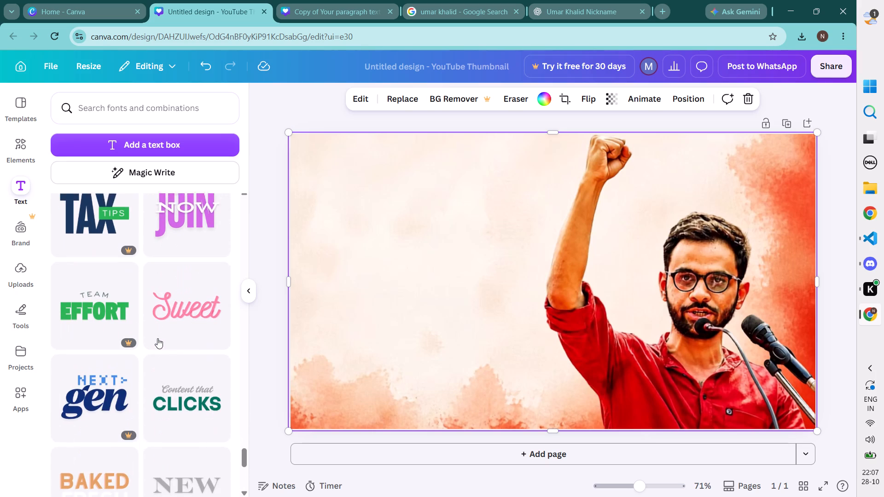
{"action": "scroll", "coordinate": [157, 338], "scroll_direction": "down", "scroll_amount": 3}
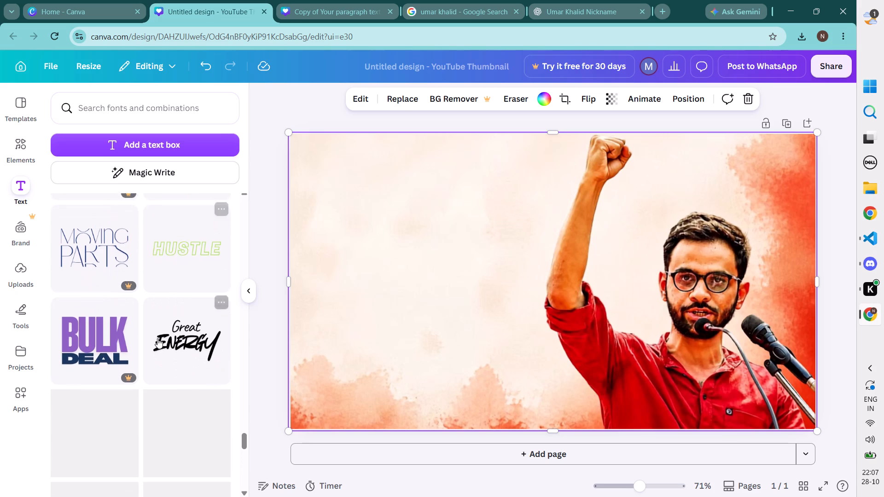
{"action": "scroll", "coordinate": [157, 338], "scroll_direction": "down", "scroll_amount": 1}
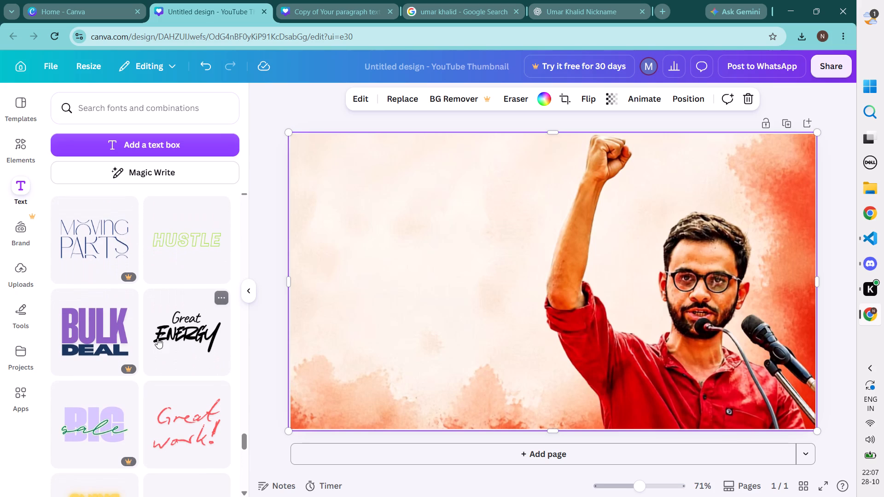
{"action": "scroll", "coordinate": [157, 338], "scroll_direction": "down", "scroll_amount": 6}
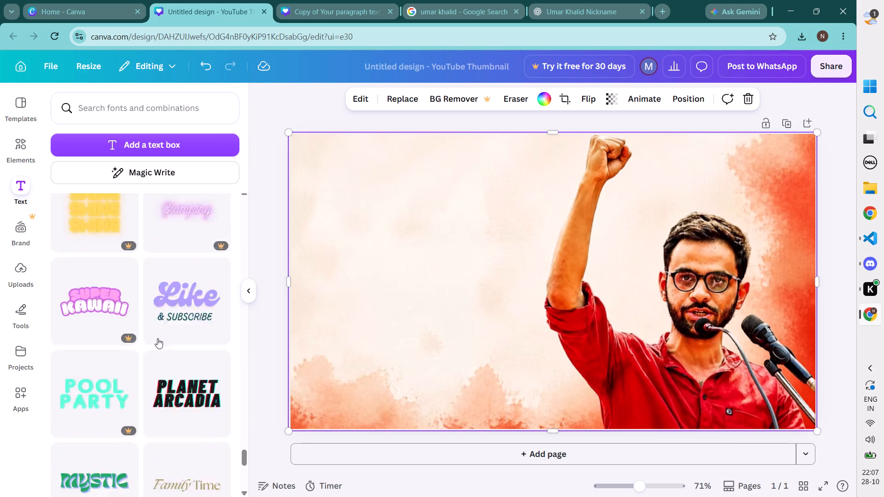
{"action": "scroll", "coordinate": [157, 338], "scroll_direction": "down", "scroll_amount": 5}
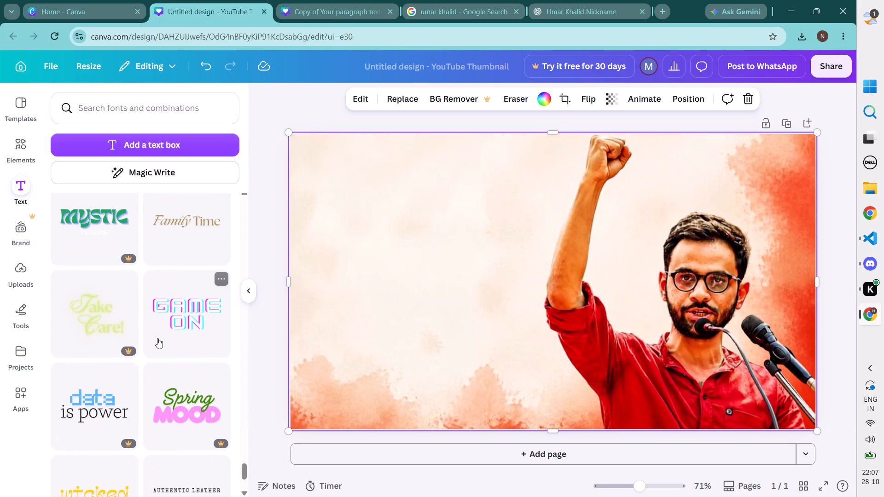
{"action": "scroll", "coordinate": [157, 338], "scroll_direction": "down", "scroll_amount": 4}
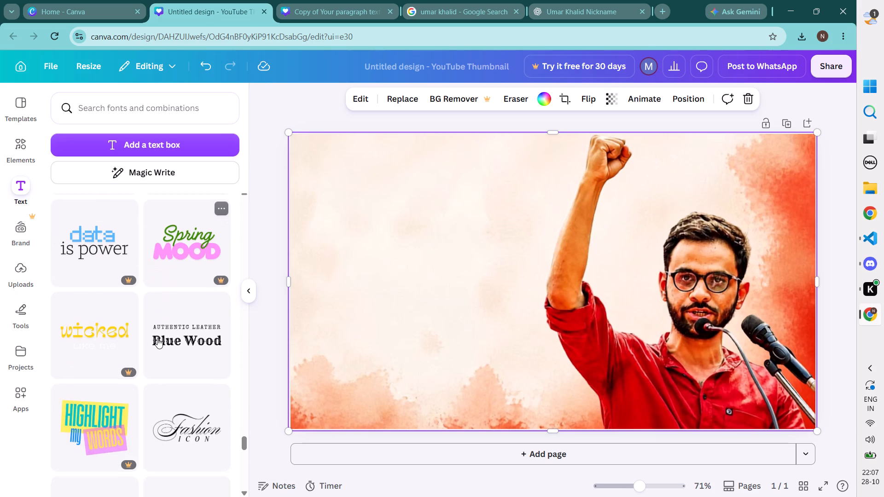
{"action": "scroll", "coordinate": [157, 338], "scroll_direction": "down", "scroll_amount": 9}
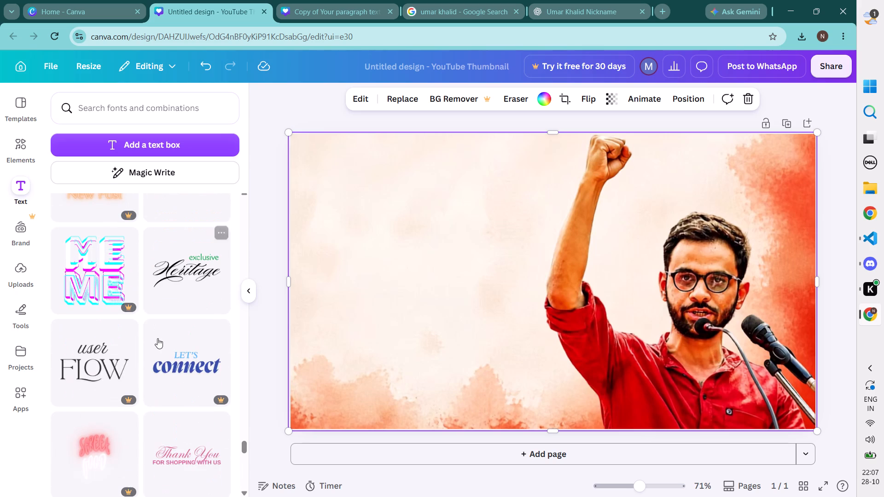
{"action": "scroll", "coordinate": [157, 338], "scroll_direction": "down", "scroll_amount": 3}
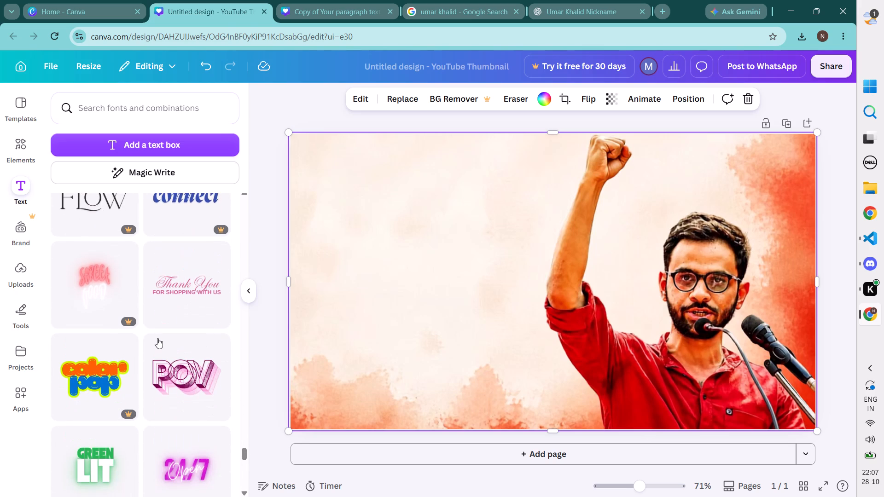
{"action": "scroll", "coordinate": [157, 338], "scroll_direction": "down", "scroll_amount": 7}
{"action": "scroll", "coordinate": [157, 338], "scroll_direction": "up", "scroll_amount": 1}
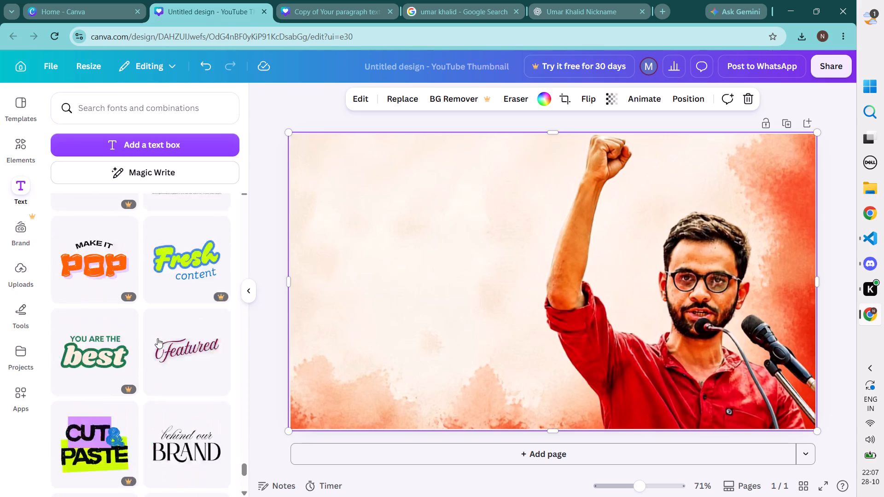
{"action": "scroll", "coordinate": [157, 338], "scroll_direction": "up", "scroll_amount": 11}
{"action": "scroll", "coordinate": [157, 338], "scroll_direction": "up", "scroll_amount": 12}
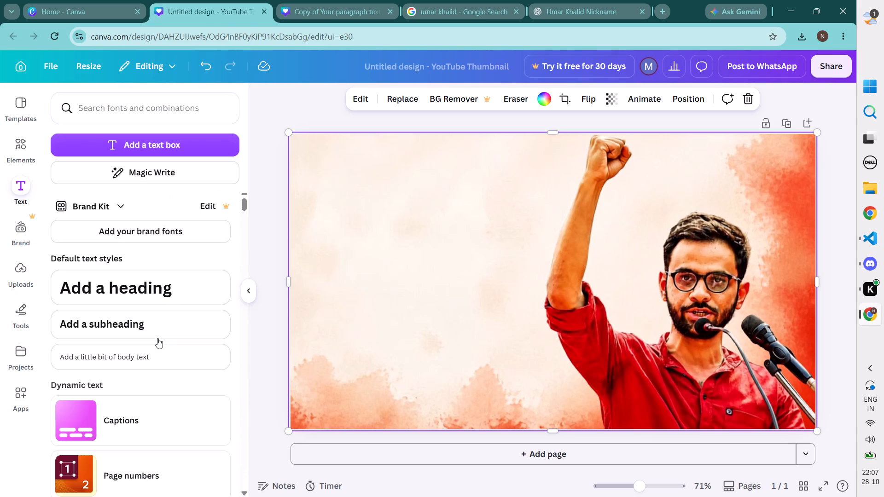
Add a new text box to the thumbnail reading "From JNU to tihar".
{"action": "left_click", "coordinate": [190, 141]}
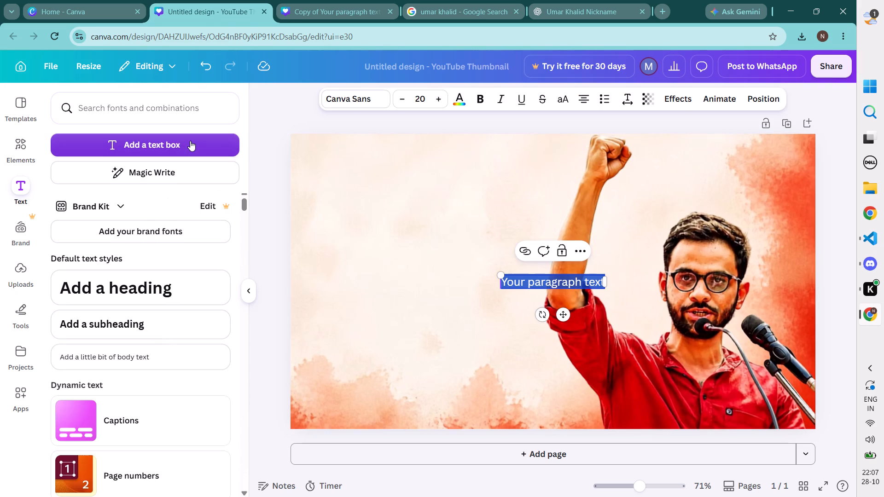
{"action": "type", "text": "Fr"}
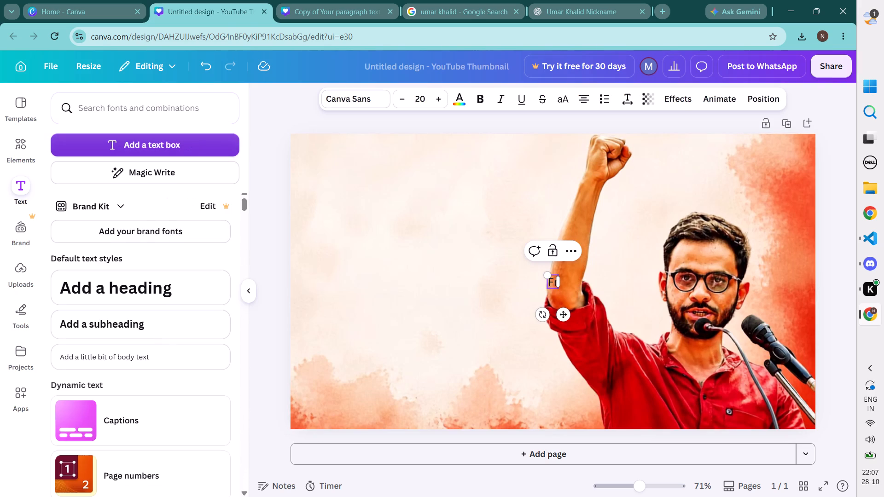
{"action": "type", "text": "om"}
{"action": "key", "text": "space"}
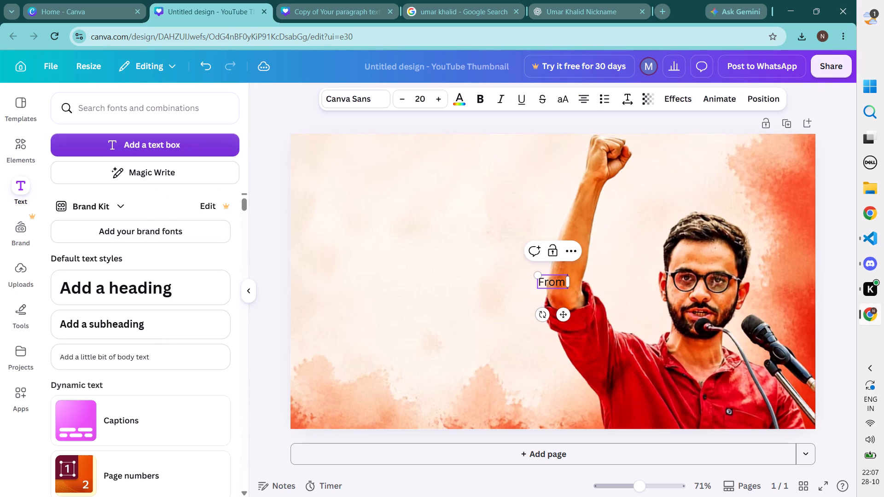
{"action": "type", "text": "JNU"}
{"action": "key", "text": "space"}
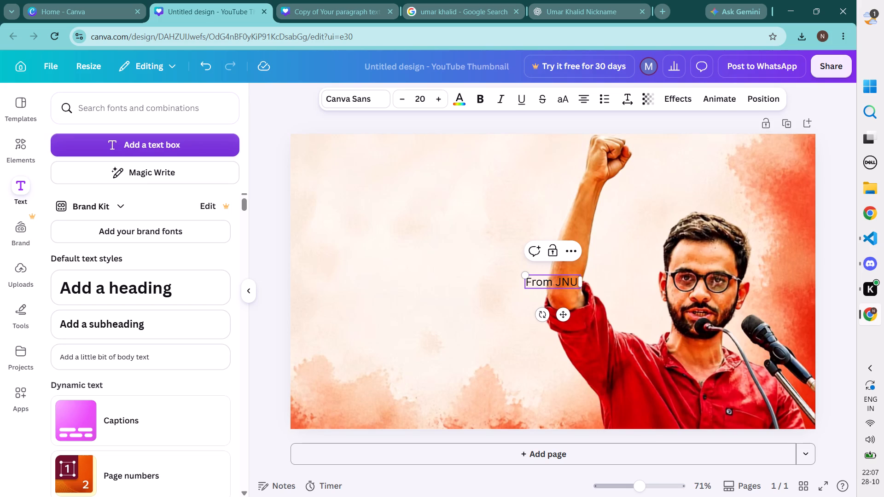
{"action": "type", "text": "yo"}
{"action": "key", "text": "space"}
{"action": "key", "text": "BackSpace"}
{"action": "key", "text": "BackSpace"}
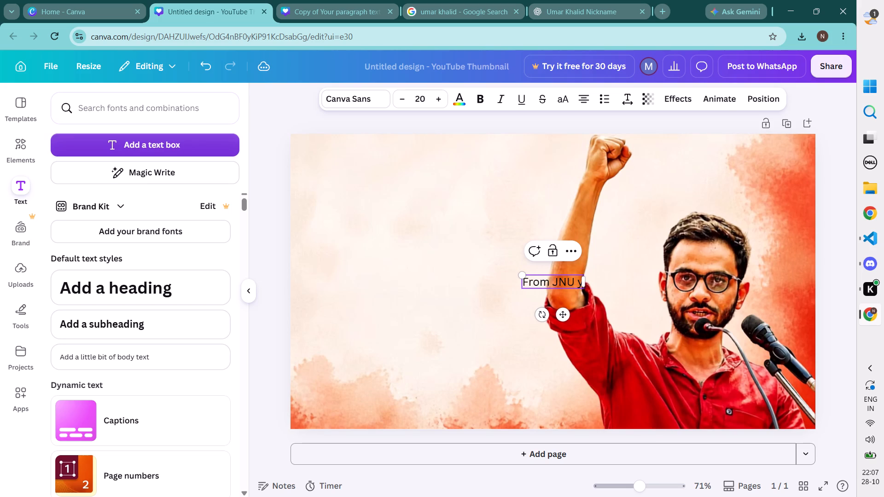
{"action": "key", "text": "BackSpace"}
{"action": "type", "text": "to"}
{"action": "key", "text": "space"}
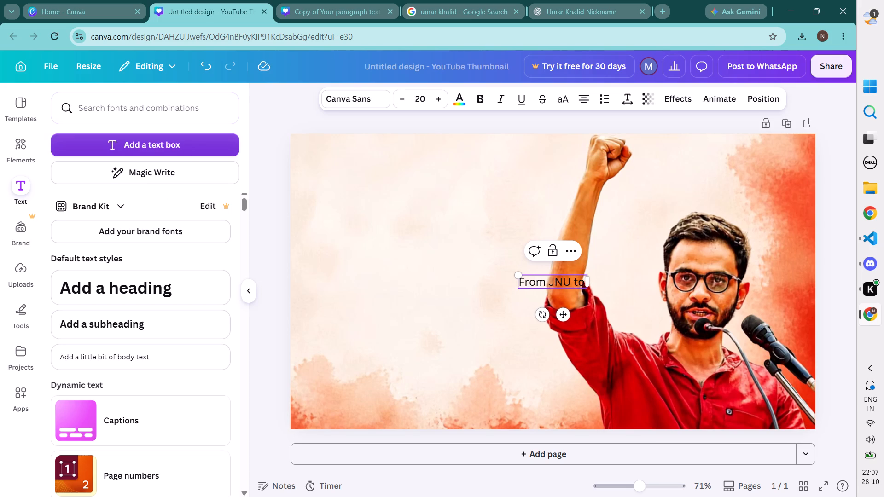
{"action": "type", "text": "tihar"}
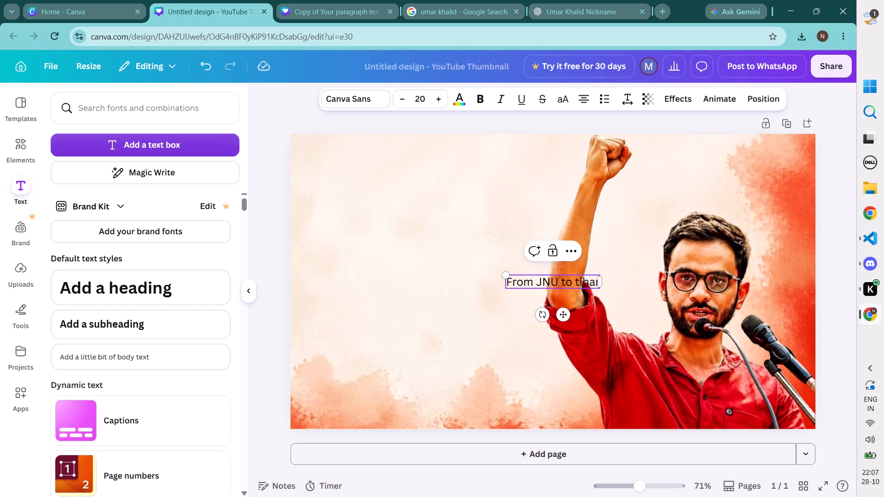
Change the whole "From JNU to tihar" title to uppercase.
{"action": "double_click", "coordinate": [531, 280]}
{"action": "key", "text": "ctrl+a"}
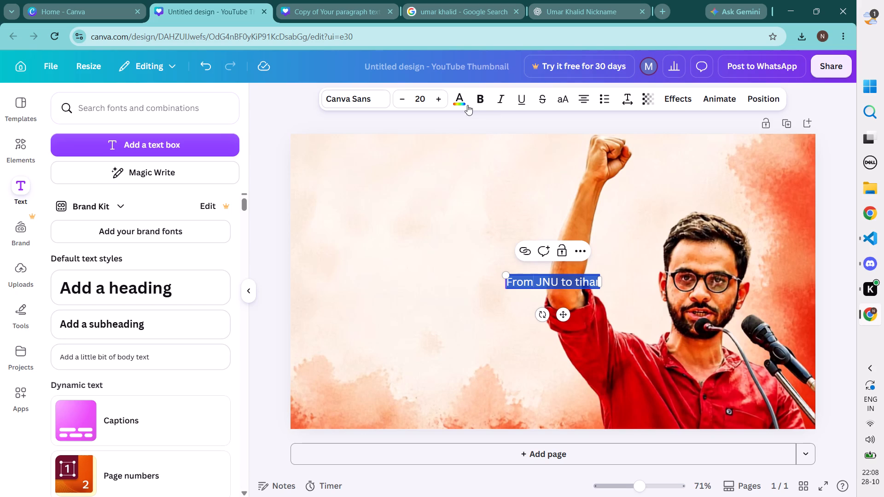
{"action": "left_click", "coordinate": [559, 101]}
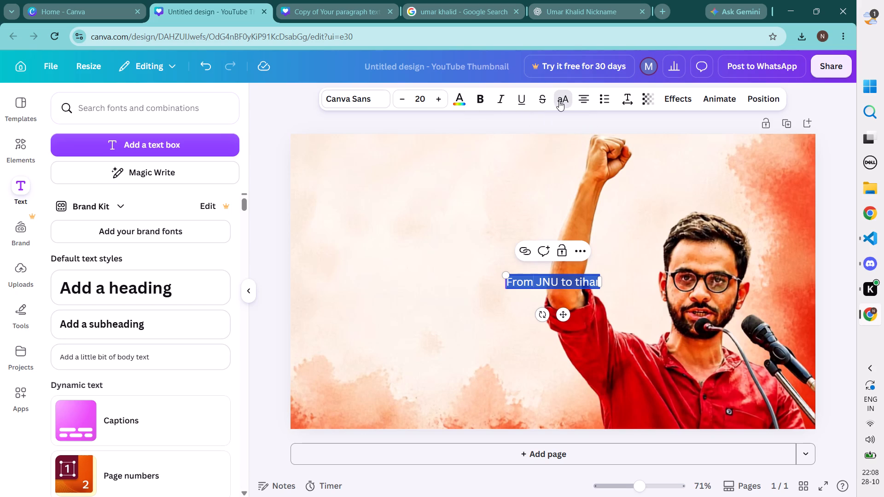
{"action": "left_click", "coordinate": [559, 101]}
{"action": "left_click", "coordinate": [559, 101]}
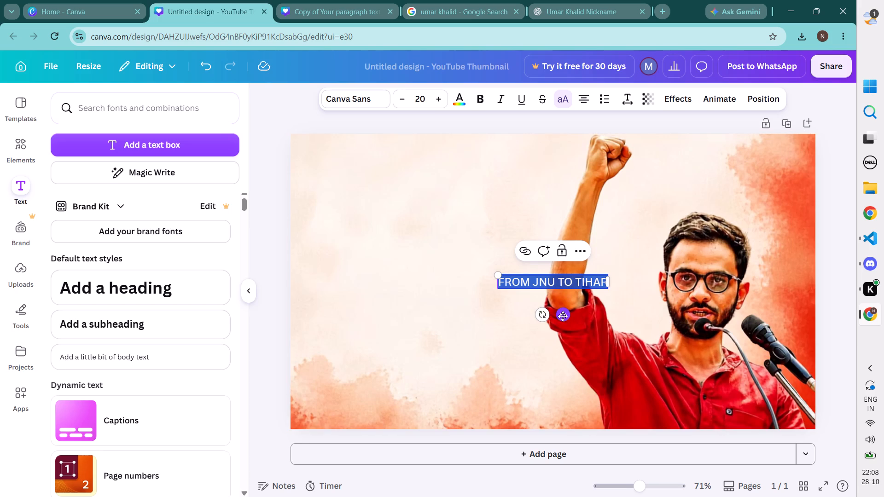
Move the "FROM JNU TO TIHAR" title to the empty upper-left area of the thumbnail.
{"action": "left_click_drag", "start_coordinate": [563, 316], "coordinate": [398, 218]}
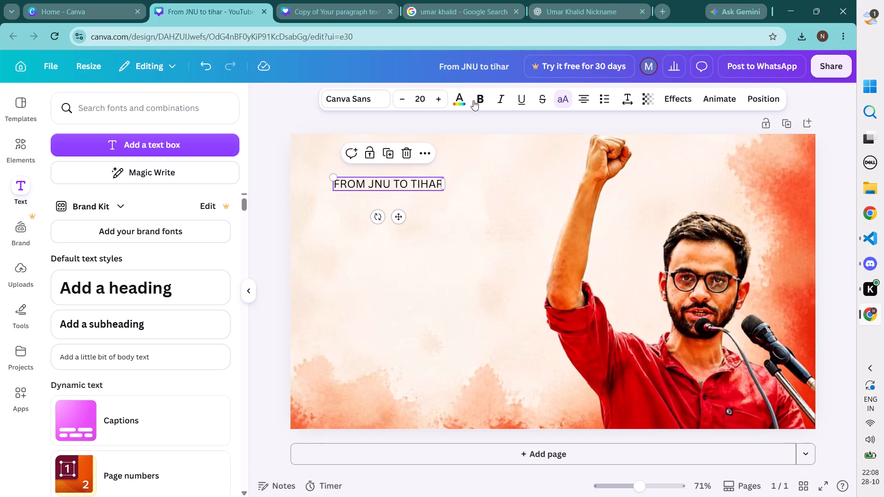
Try the photo's orange on the title, settling on the dark red from the photo colors.
{"action": "left_click", "coordinate": [452, 101]}
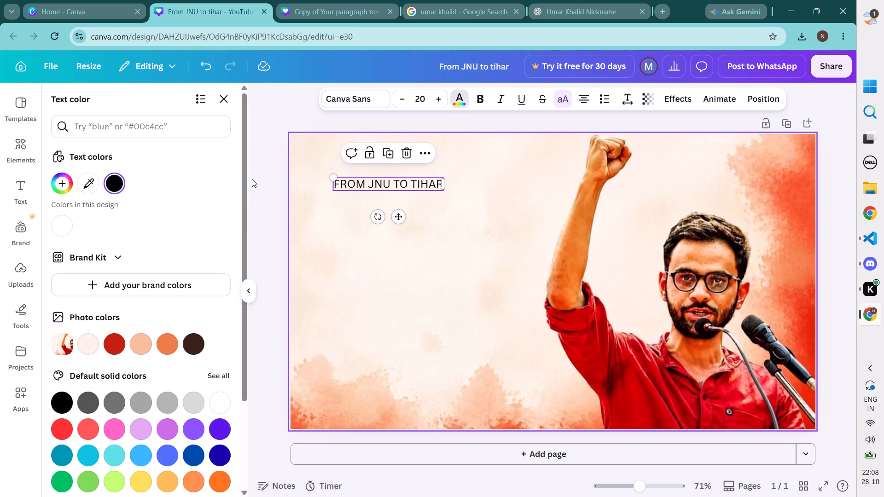
{"action": "left_click", "coordinate": [110, 348]}
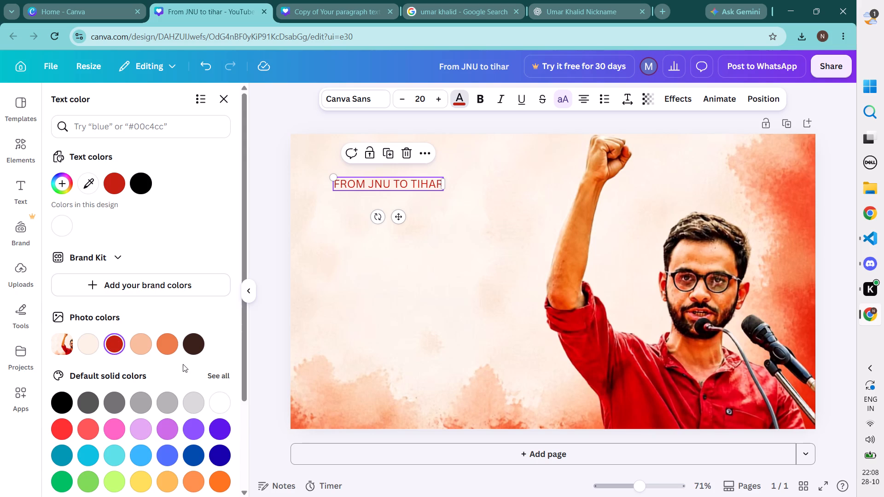
{"action": "left_click", "coordinate": [161, 347]}
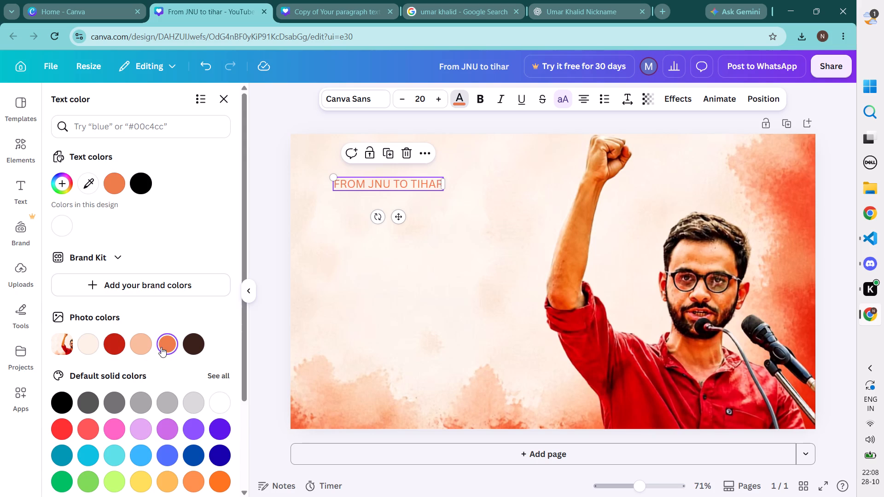
{"action": "left_click", "coordinate": [116, 347]}
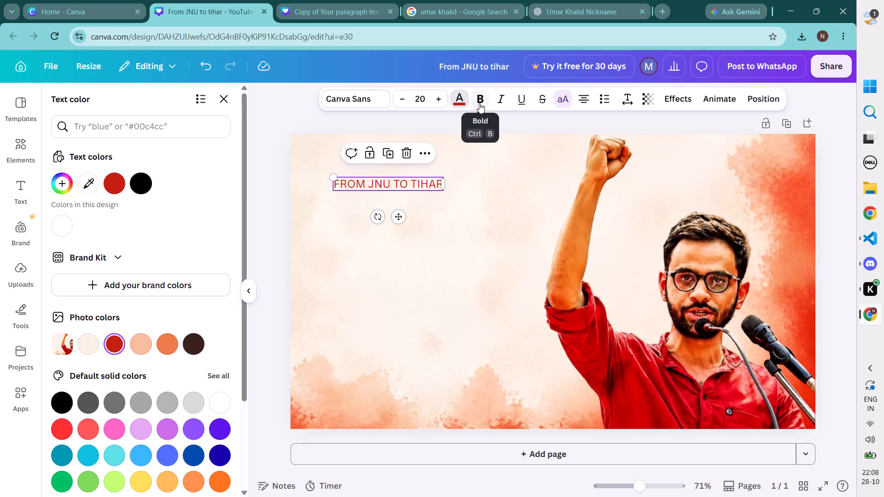
Search the fonts for "gla" and add a Glacial Indifference text box to the thumbnail.
{"action": "left_click", "coordinate": [13, 195]}
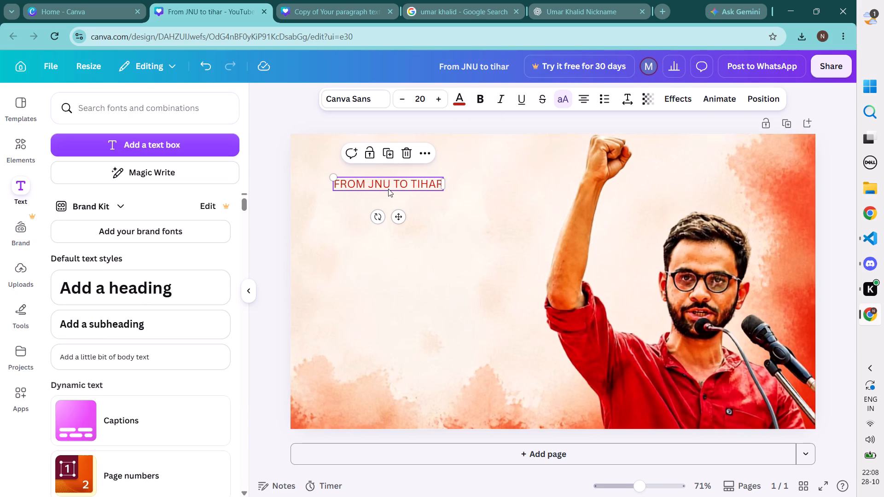
{"action": "double_click", "coordinate": [388, 189]}
{"action": "key", "text": "ctrl+a"}
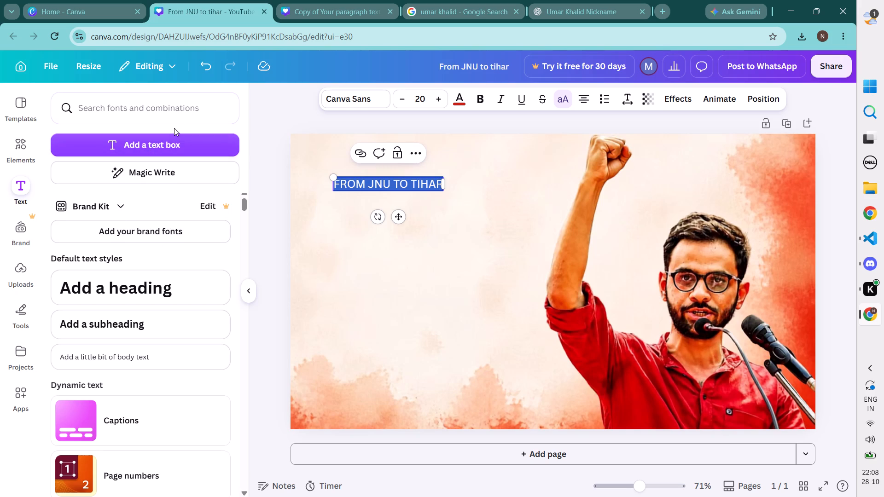
{"action": "left_click", "coordinate": [185, 104]}
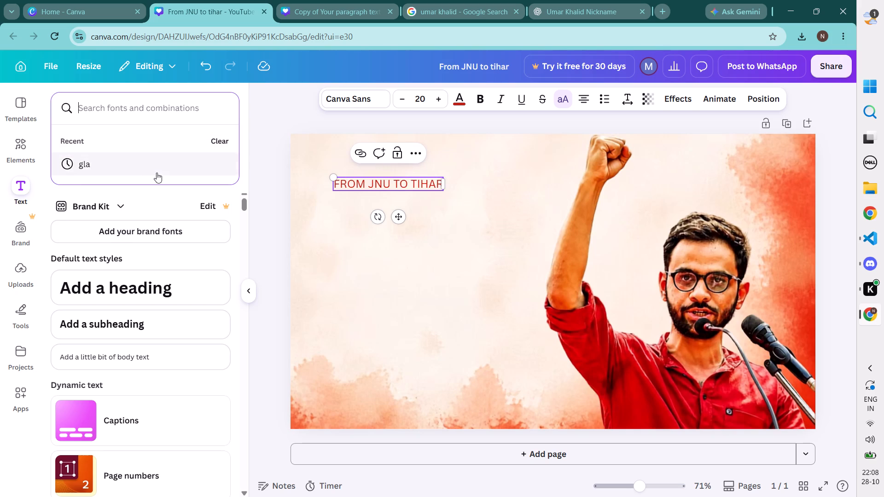
{"action": "left_click", "coordinate": [157, 173]}
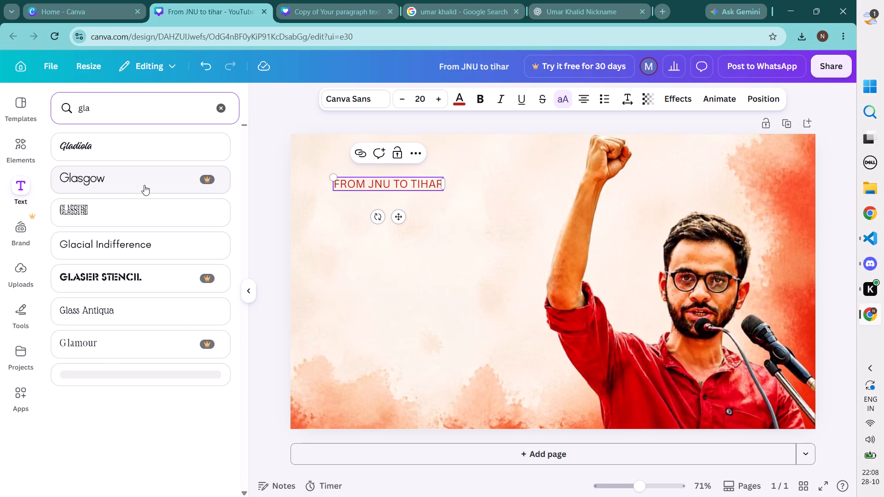
{"action": "left_click", "coordinate": [162, 252]}
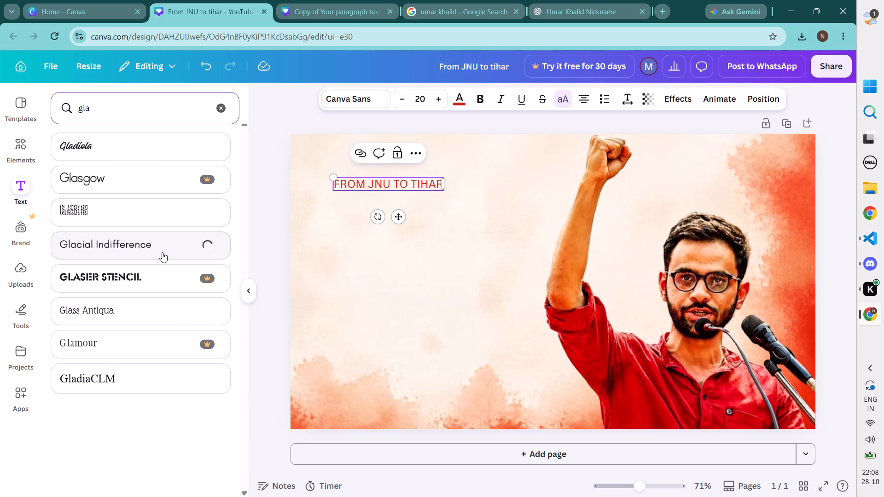
Replace the Glacial Indifference placeholder text with the wording copied from the original title.
{"action": "left_click", "coordinate": [391, 196]}
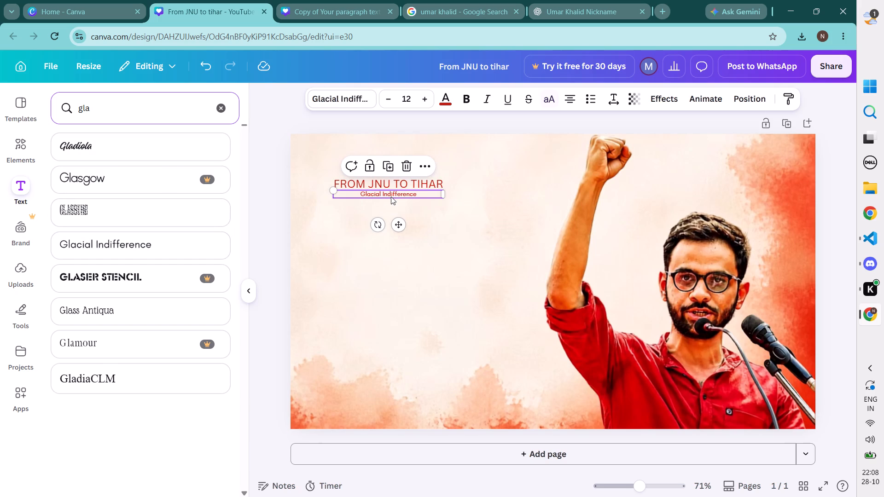
{"action": "double_click", "coordinate": [419, 193]}
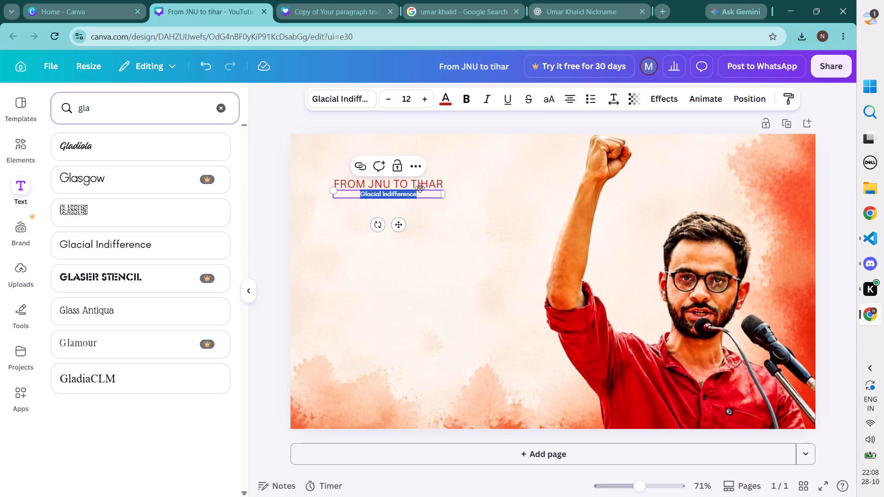
{"action": "double_click", "coordinate": [420, 184]}
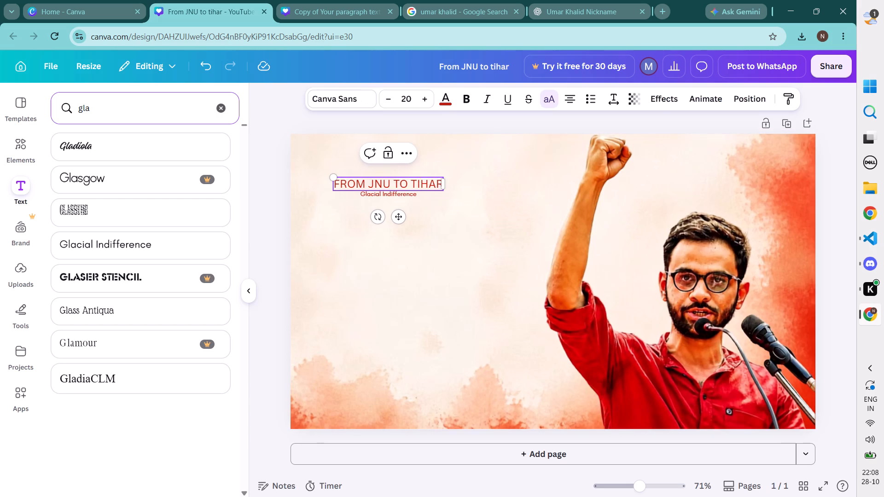
{"action": "key", "text": "ctrl+a"}
{"action": "key", "text": "ctrl+c"}
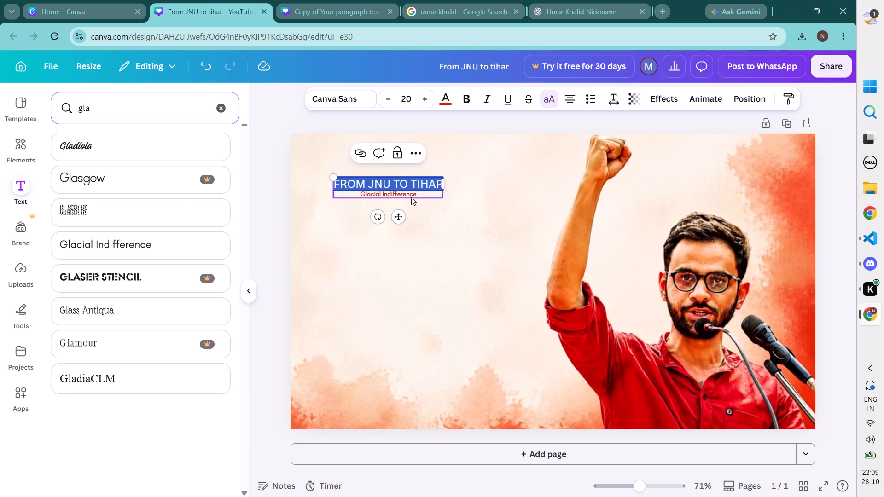
{"action": "left_click", "coordinate": [412, 194]}
{"action": "double_click", "coordinate": [412, 194]}
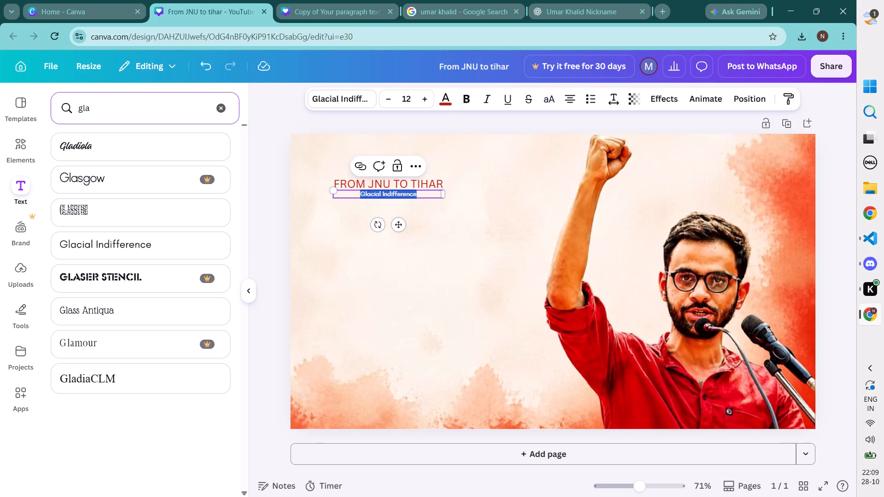
{"action": "key", "text": "ctrl+v"}
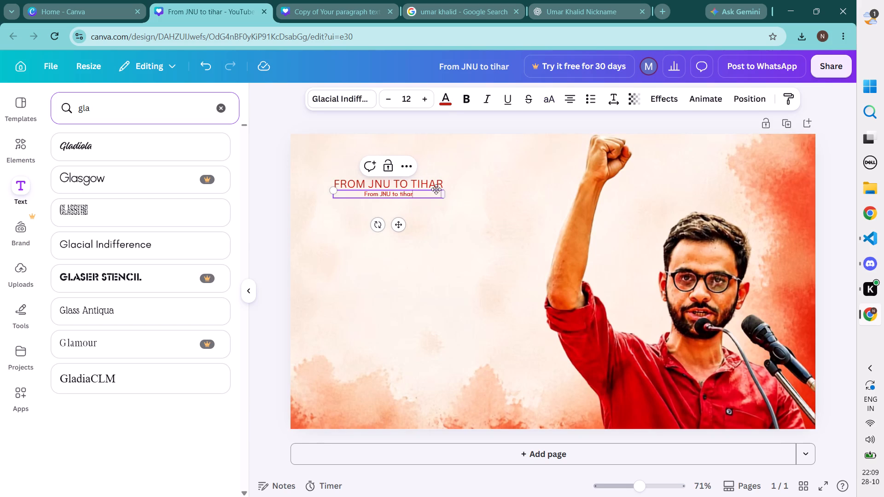
Delete the original uppercase Canva Sans title.
{"action": "left_click", "coordinate": [435, 185]}
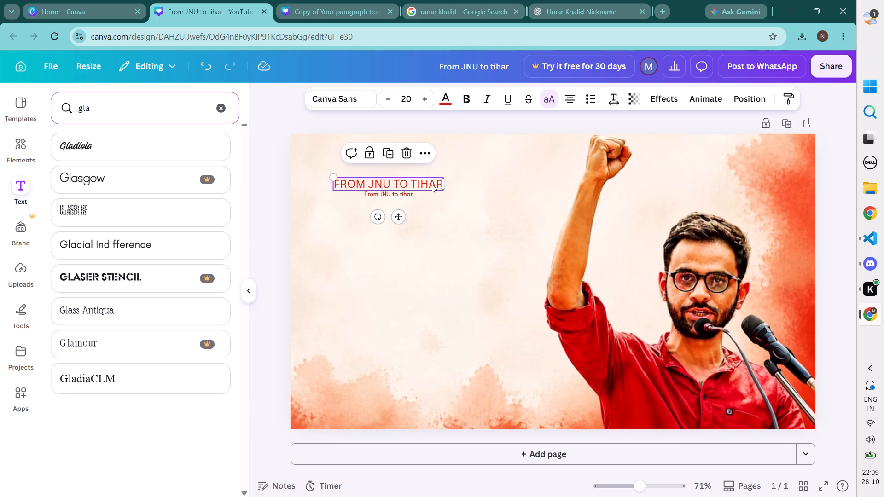
{"action": "left_click", "coordinate": [406, 149]}
Enlarge the Glacial Indifference title to font size 39.9 and place it in the thumbnail's upper-left area, clear of the raised arm.
{"action": "left_click", "coordinate": [396, 191]}
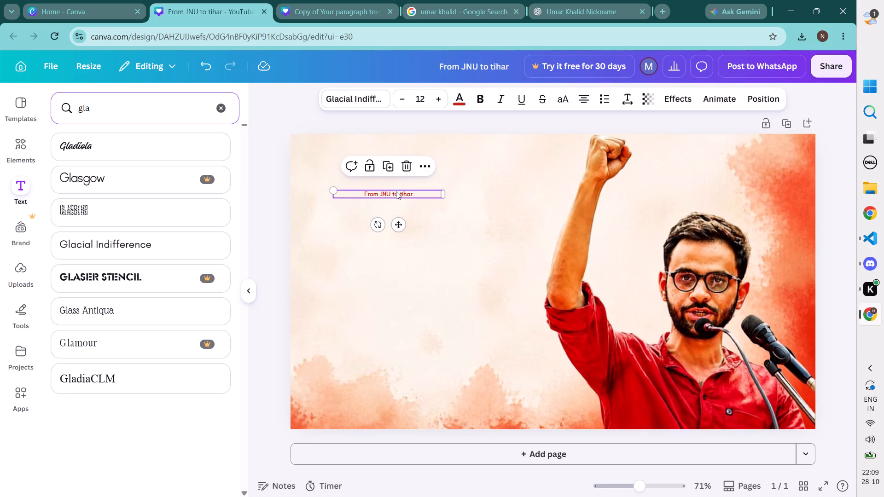
{"action": "left_click_drag", "start_coordinate": [334, 190], "coordinate": [292, 147]}
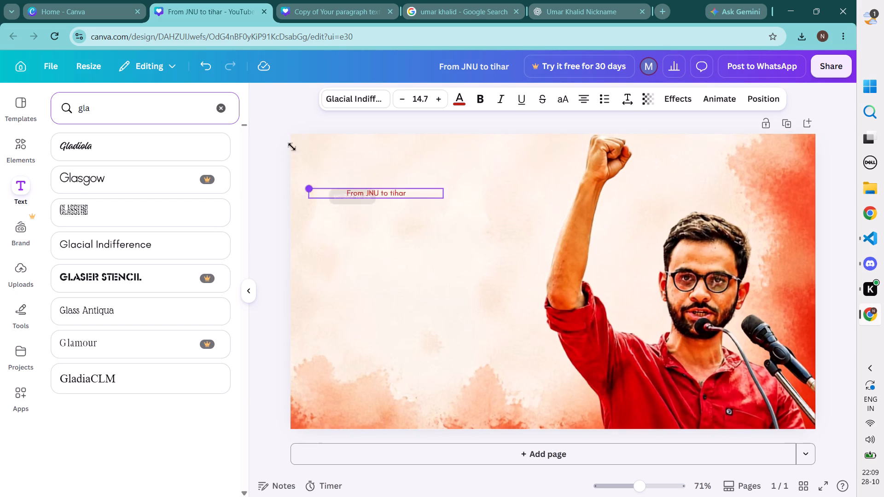
{"action": "left_click_drag", "start_coordinate": [292, 147], "coordinate": [284, 136]}
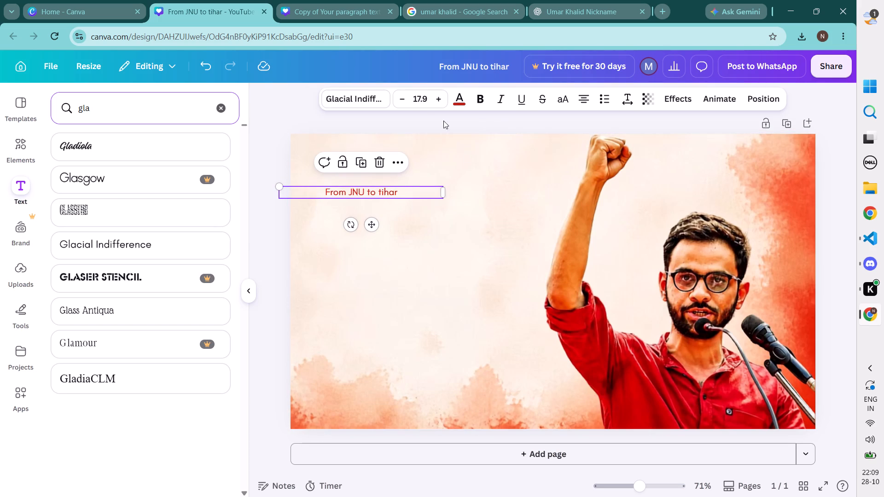
{"action": "triple_click", "coordinate": [434, 101]}
{"action": "triple_click", "coordinate": [434, 101]}
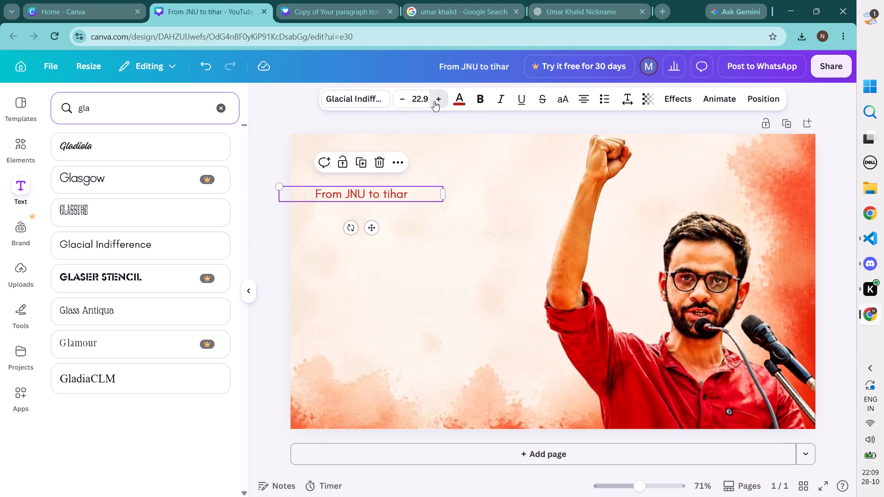
{"action": "triple_click", "coordinate": [434, 101]}
{"action": "triple_click", "coordinate": [434, 101]}
{"action": "triple_click", "coordinate": [434, 101]}
{"action": "left_click", "coordinate": [434, 101]}
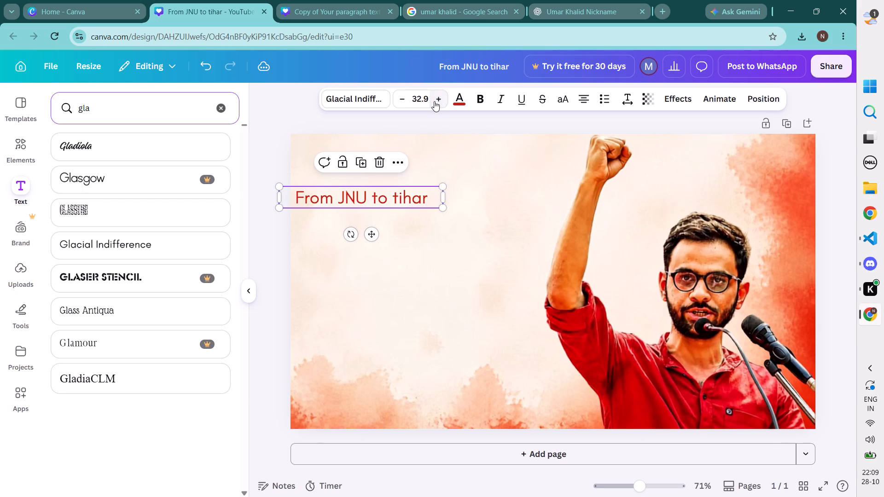
{"action": "left_click_drag", "start_coordinate": [400, 197], "coordinate": [401, 197]}
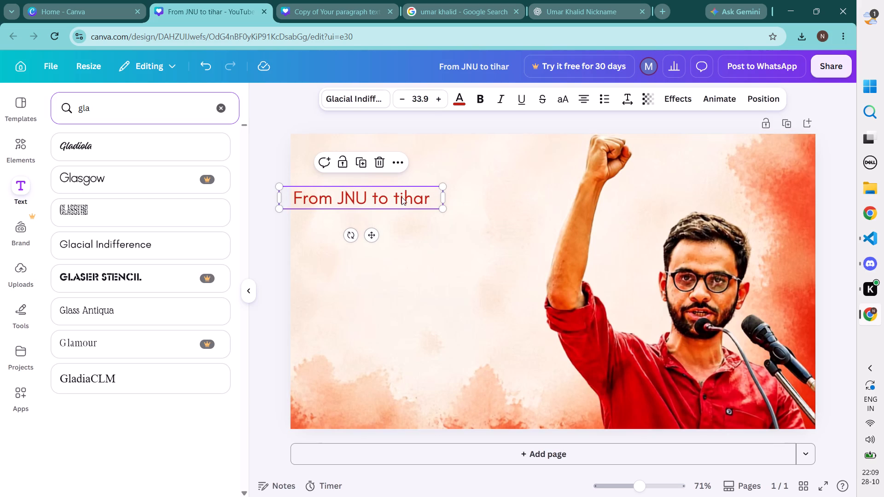
{"action": "left_click_drag", "start_coordinate": [401, 197], "coordinate": [440, 180]}
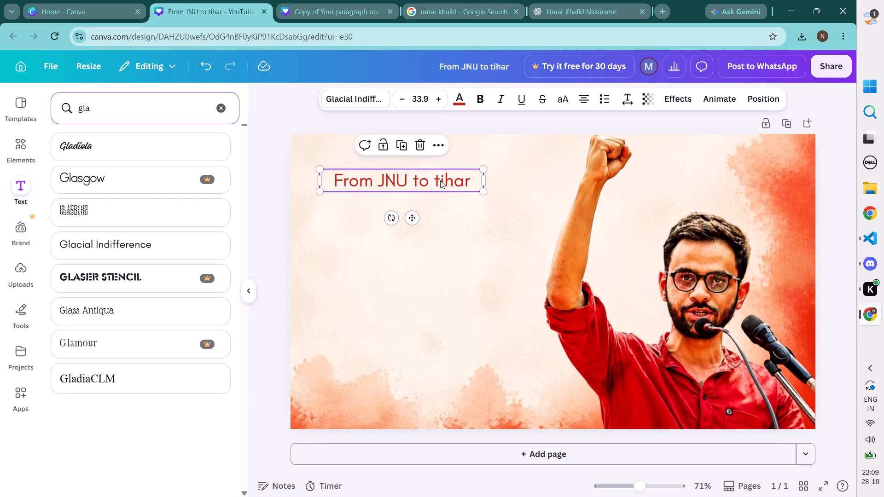
{"action": "triple_click", "coordinate": [439, 102]}
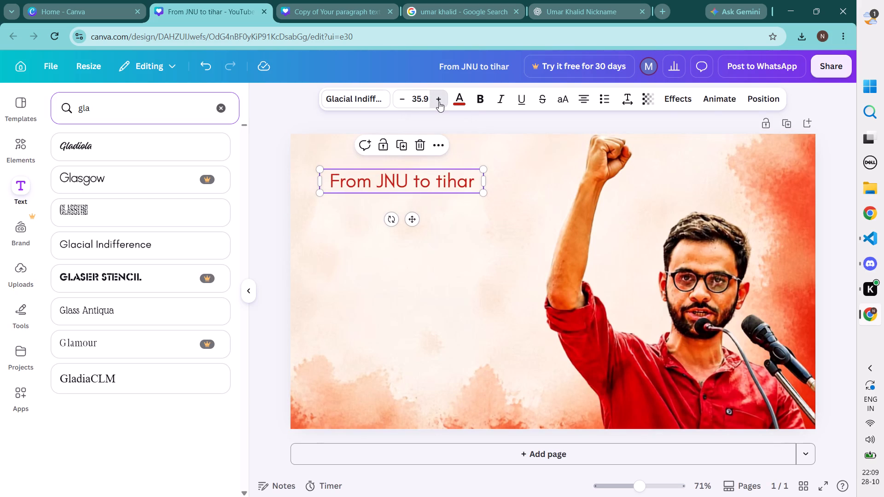
{"action": "triple_click", "coordinate": [439, 102]}
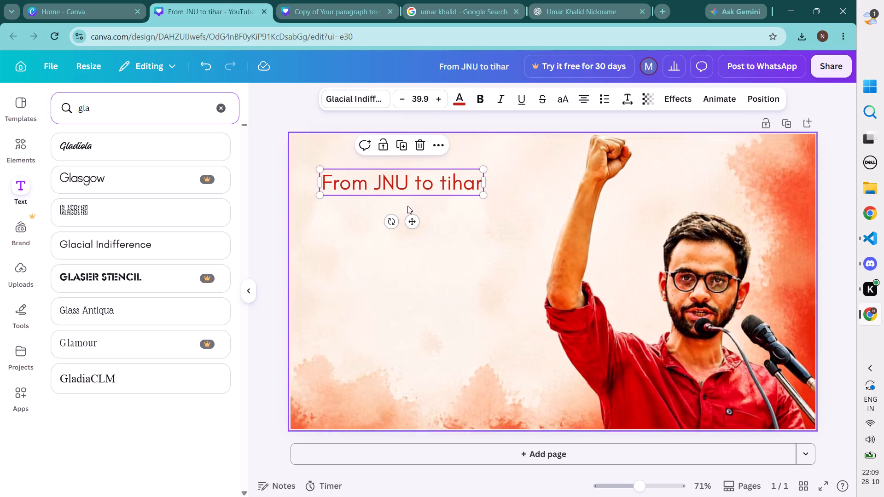
{"action": "left_click", "coordinate": [409, 220]}
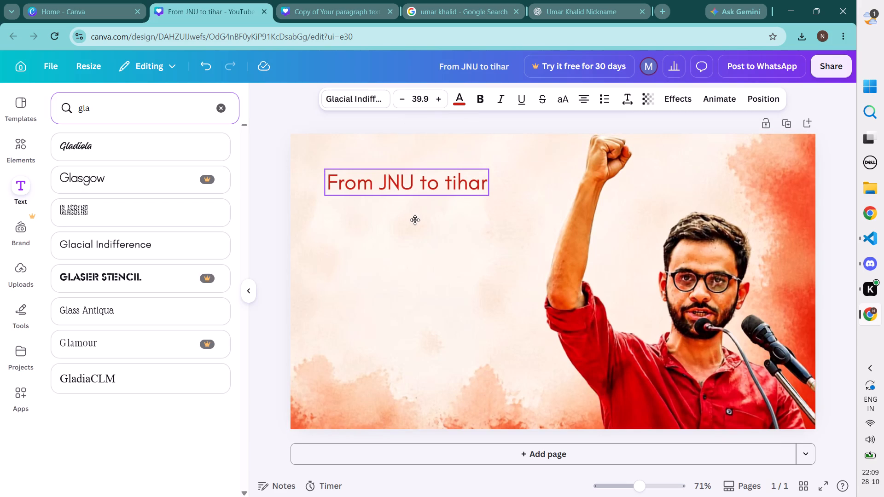
{"action": "left_click", "coordinate": [411, 260]}
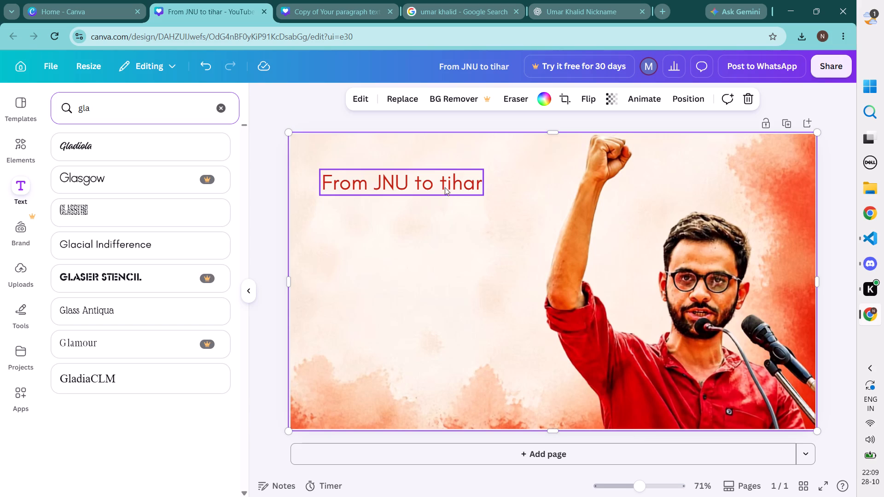
Capitalize the T of "tihar" so the title reads "From JNU to Tihar".
{"action": "double_click", "coordinate": [445, 185]}
{"action": "key", "text": "BackSpace"}
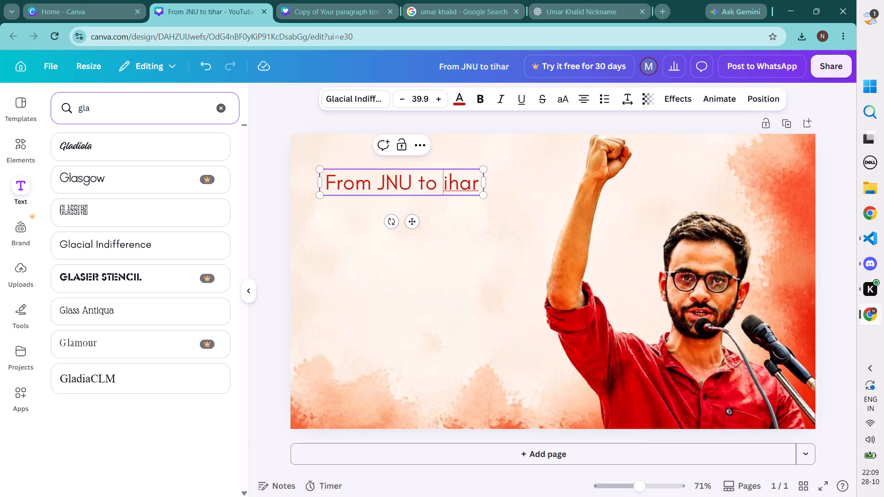
{"action": "key", "text": "shift+t"}
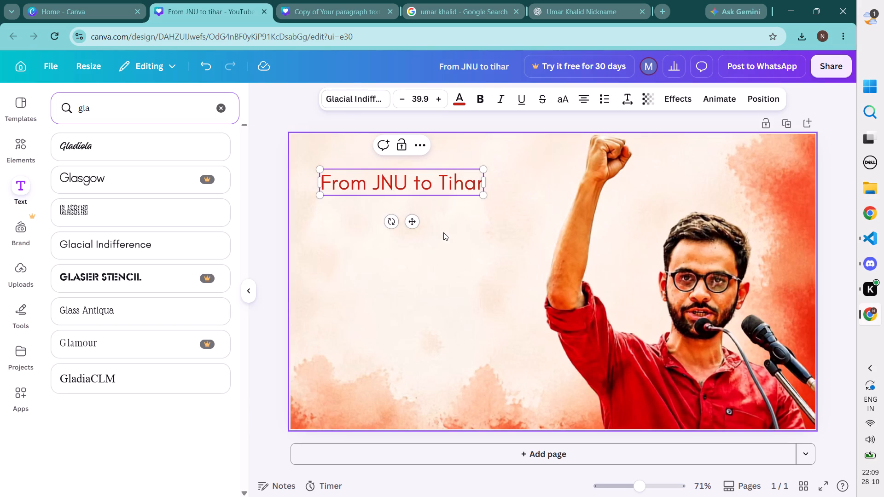
{"action": "left_click", "coordinate": [443, 232]}
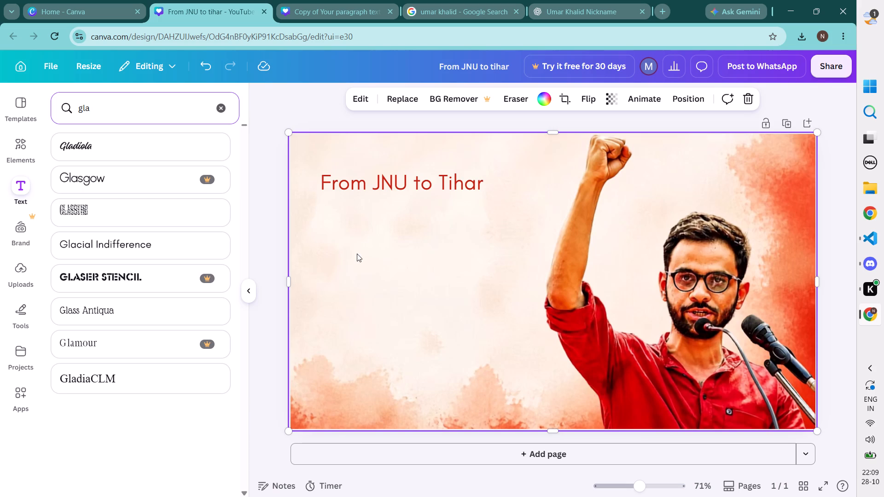
Add a second Glacial Indifference text box and place it below the "From JNU to Tihar" title.
{"action": "left_click", "coordinate": [146, 116]}
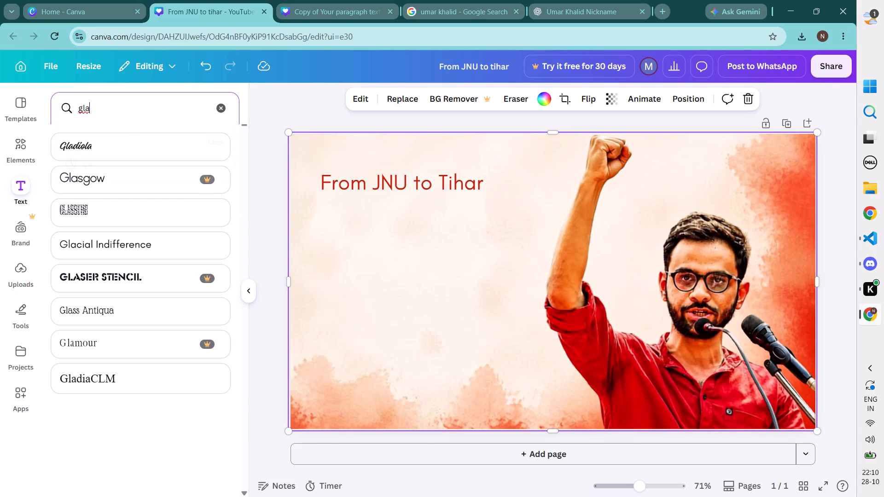
{"action": "left_click", "coordinate": [146, 116]}
{"action": "left_click", "coordinate": [146, 116]}
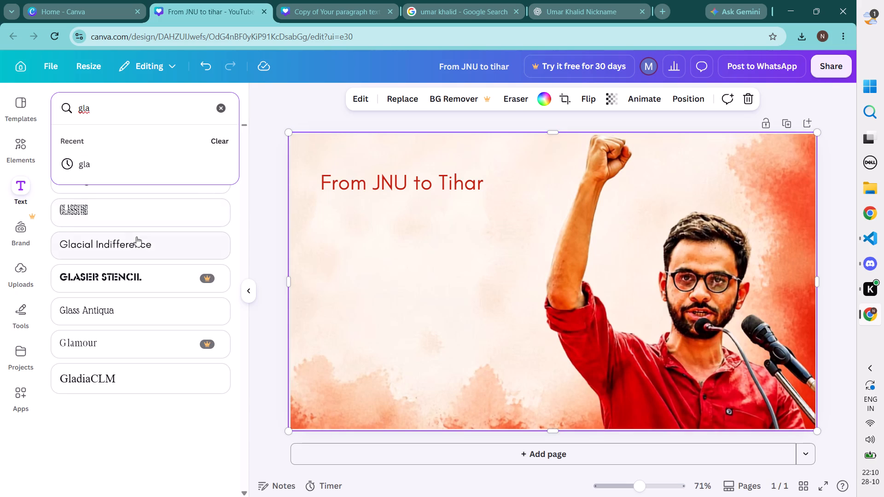
{"action": "left_click", "coordinate": [136, 241]}
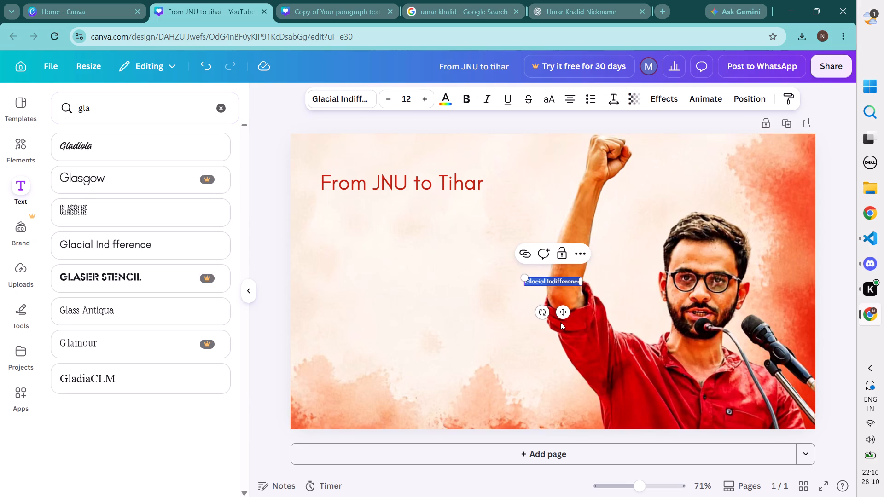
{"action": "left_click_drag", "start_coordinate": [563, 313], "coordinate": [419, 295]}
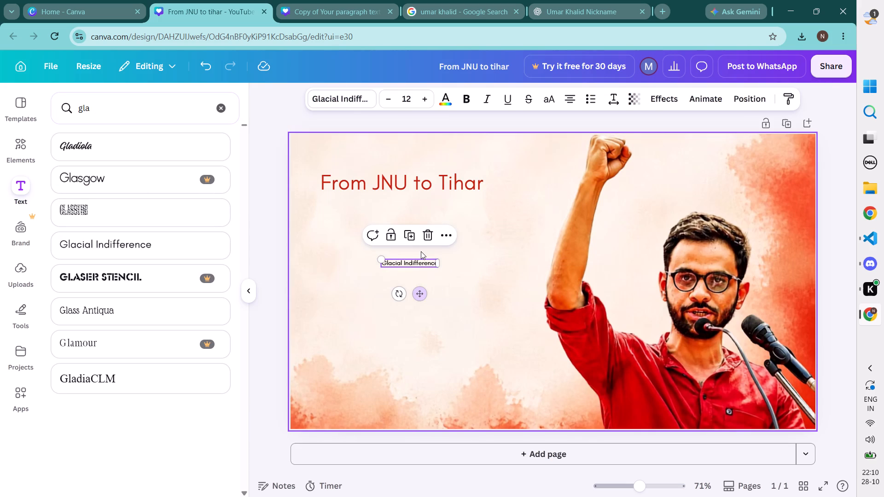
Replace the placeholder in the second Glacial Indifference text box with "Why do some youths still support?".
{"action": "double_click", "coordinate": [421, 260]}
{"action": "key", "text": "BackSpace"}
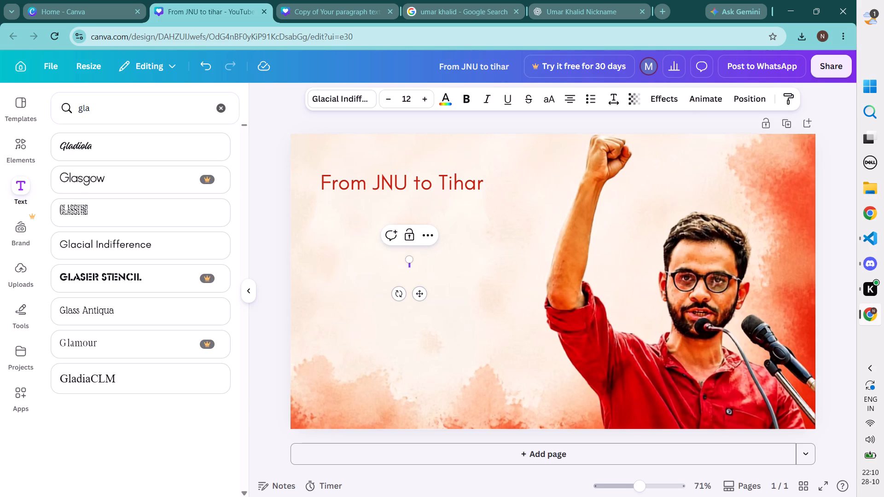
{"action": "type", "text": "Why"}
{"action": "key", "text": "space"}
{"action": "type", "text": "eo"}
{"action": "key", "text": "space"}
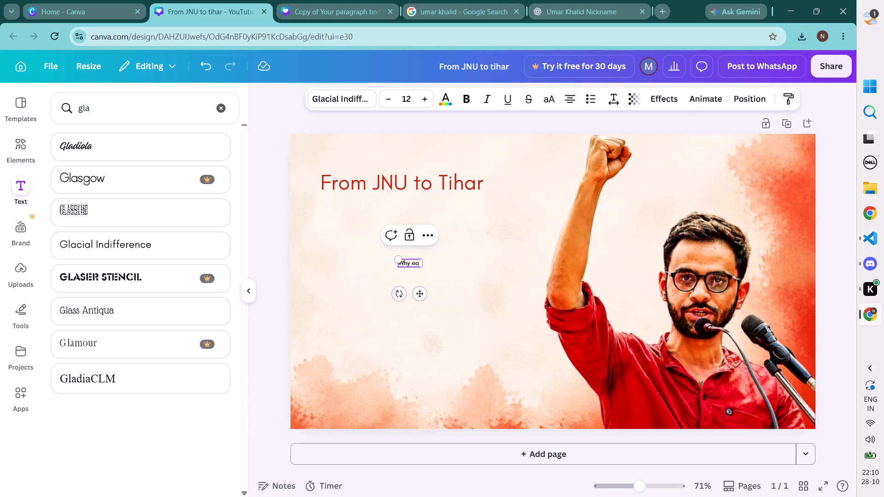
{"action": "key", "text": "BackSpace"}
{"action": "key", "text": "BackSpace"}
{"action": "key", "text": "BackSpace"}
{"action": "key", "text": "space"}
{"action": "type", "text": "do"}
{"action": "key", "text": "space"}
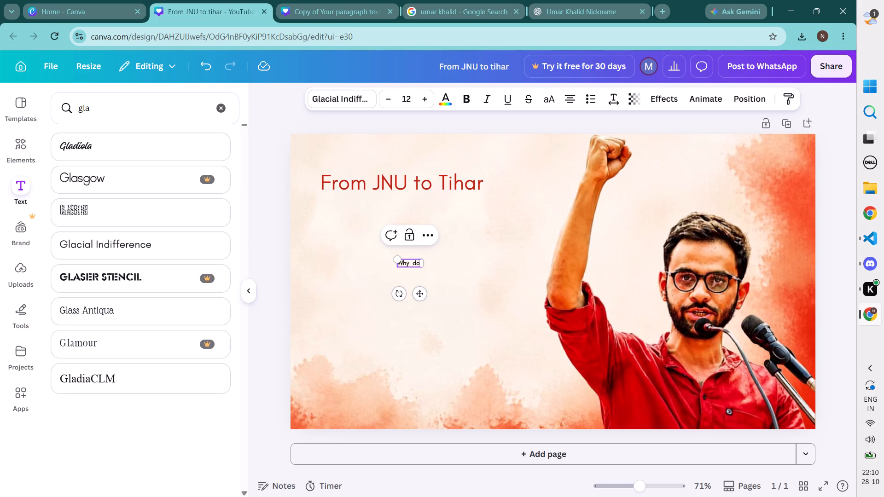
{"action": "type", "text": "some"}
{"action": "key", "text": "Left"}
{"action": "key", "text": "Left"}
{"action": "key", "text": "Left"}
{"action": "key", "text": "Left"}
{"action": "key", "text": "Left"}
{"action": "key", "text": "Left"}
{"action": "key", "text": "Left"}
{"action": "key", "text": "BackSpace"}
{"action": "key", "text": "Right"}
{"action": "key", "text": "Right"}
{"action": "key", "text": "Right"}
{"action": "key", "text": "Right"}
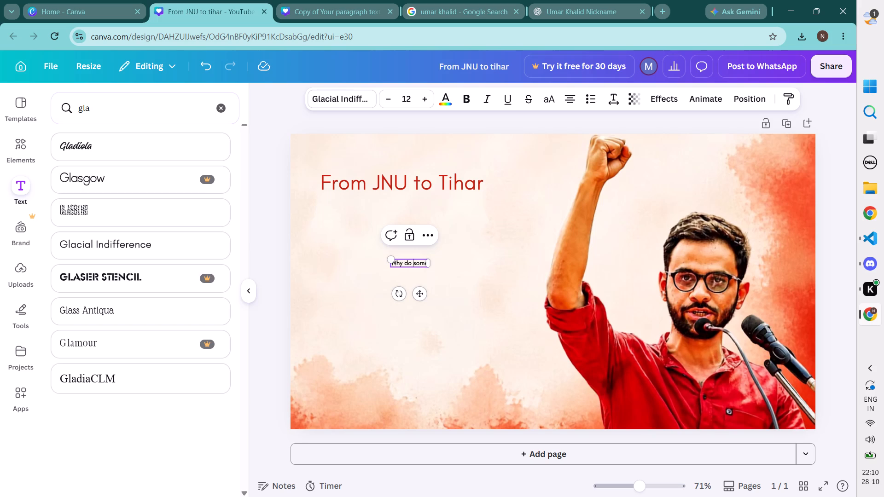
{"action": "key", "text": "Right"}
{"action": "key", "text": "Right"}
{"action": "key", "text": "Right"}
{"action": "key", "text": "space"}
{"action": "type", "text": "youths still support"}
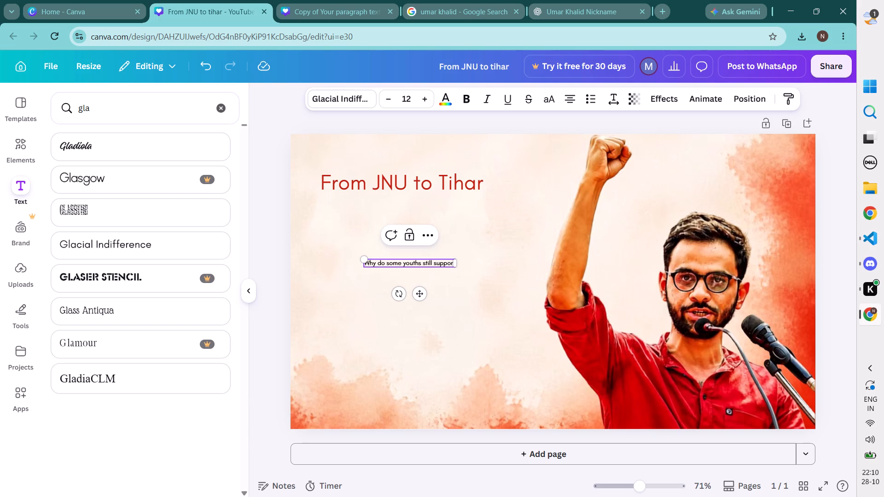
{"action": "key", "text": "shift+question"}
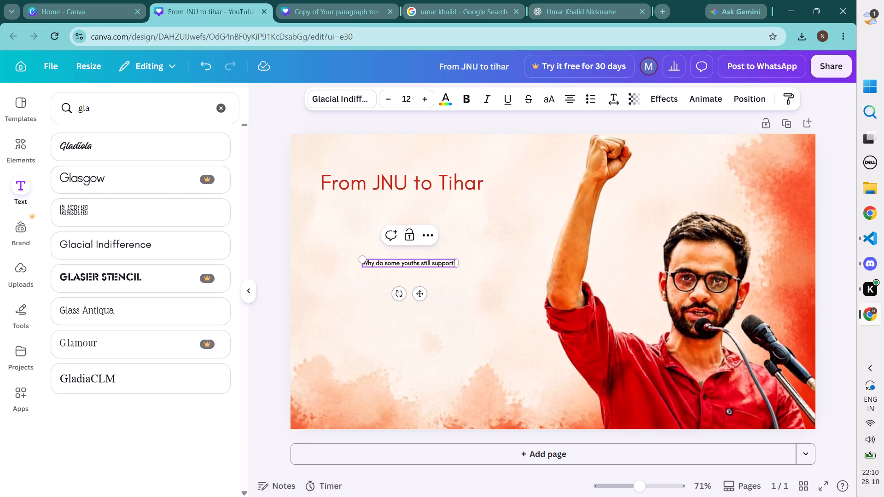
Set the font size of the "Why do some youths still support?" text to 34.
{"action": "left_click", "coordinate": [442, 186]}
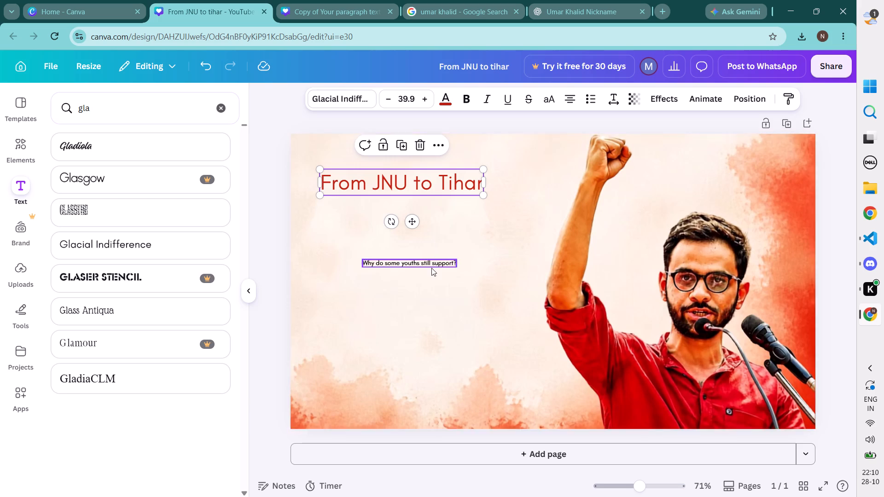
{"action": "left_click", "coordinate": [436, 265]}
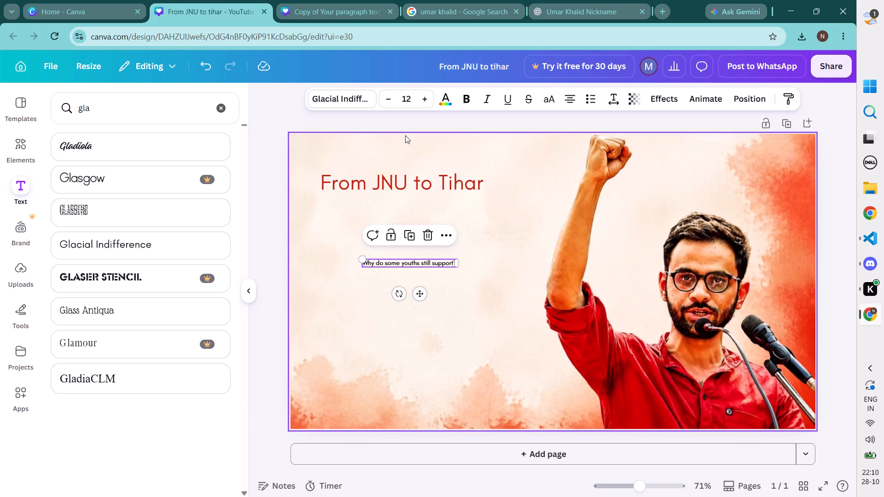
{"action": "left_click", "coordinate": [410, 99]}
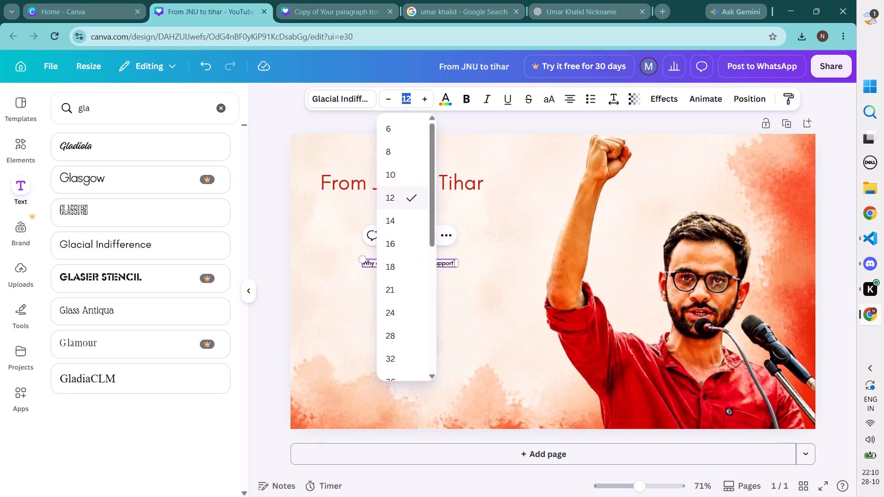
{"action": "type", "text": "34"}
{"action": "key", "text": "Return"}
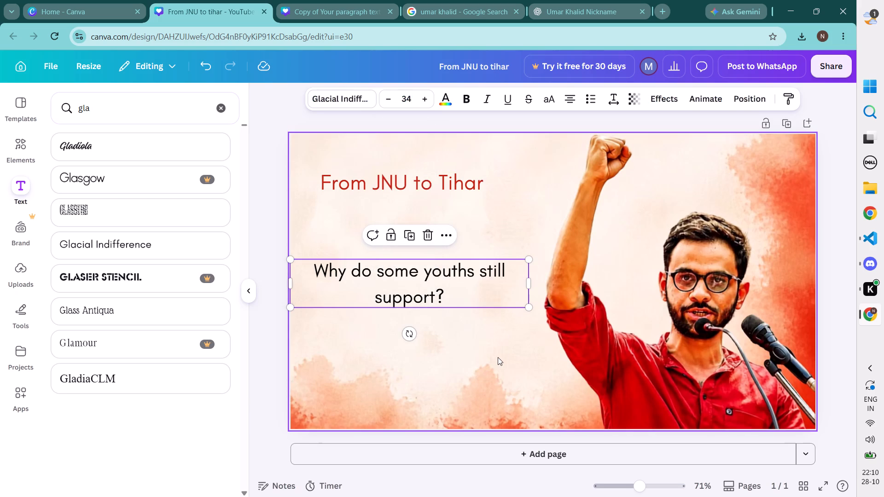
{"action": "left_click", "coordinate": [497, 357]}
Move the two-line "Why do some youths still support?" text up, just below the "From JNU to Tihar" title and clear of the raised arm.
{"action": "left_click_drag", "start_coordinate": [425, 285], "coordinate": [428, 234]}
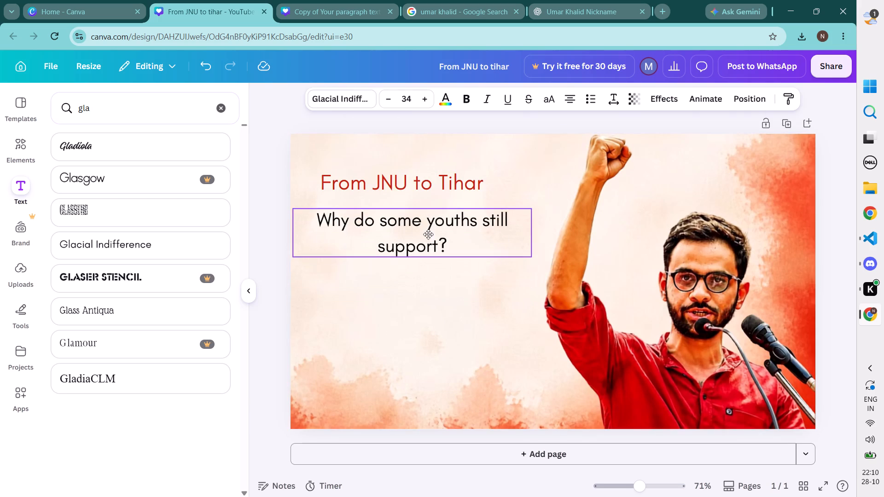
{"action": "left_click_drag", "start_coordinate": [428, 234], "coordinate": [438, 250]}
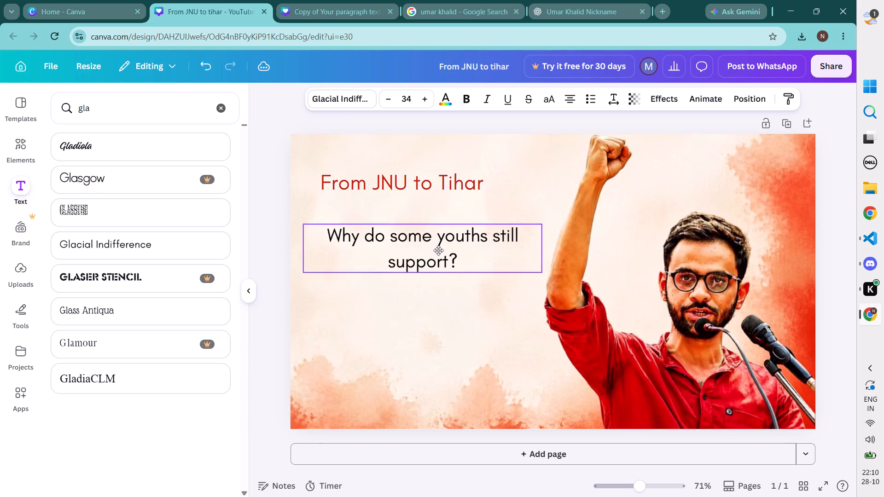
{"action": "left_click_drag", "start_coordinate": [438, 250], "coordinate": [430, 252]}
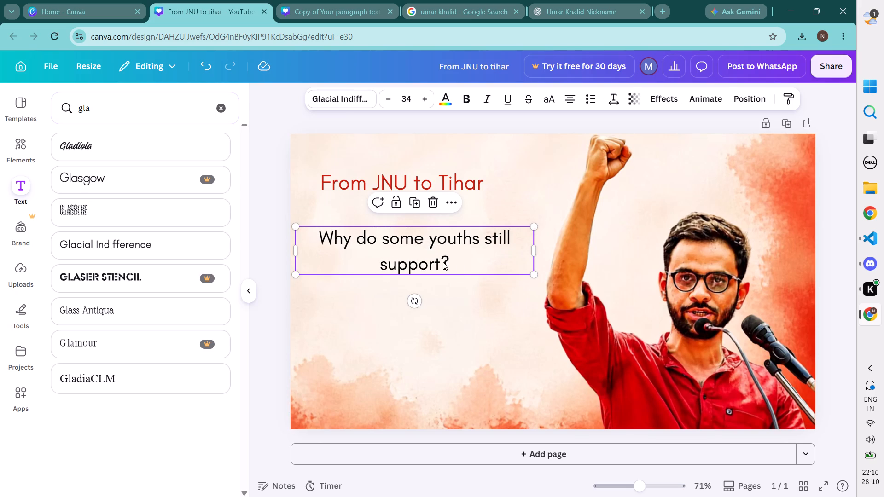
Insert "him" before the question mark so the line reads "Why do some youths still support him?".
{"action": "left_click", "coordinate": [442, 261]}
{"action": "key", "text": "space"}
{"action": "type", "text": "him"}
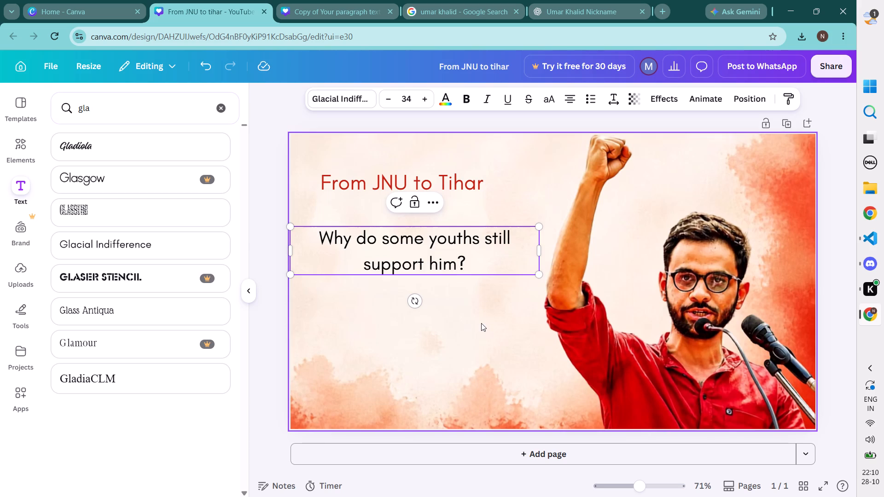
{"action": "left_click", "coordinate": [481, 323]}
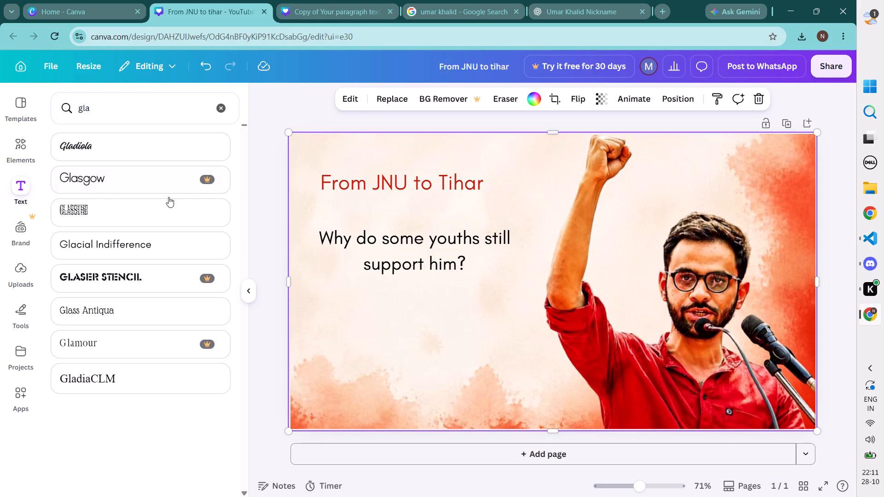
Add a third Glacial Indifference text box and place it below the "Why do some youths still support him?" text.
{"action": "left_click", "coordinate": [144, 251]}
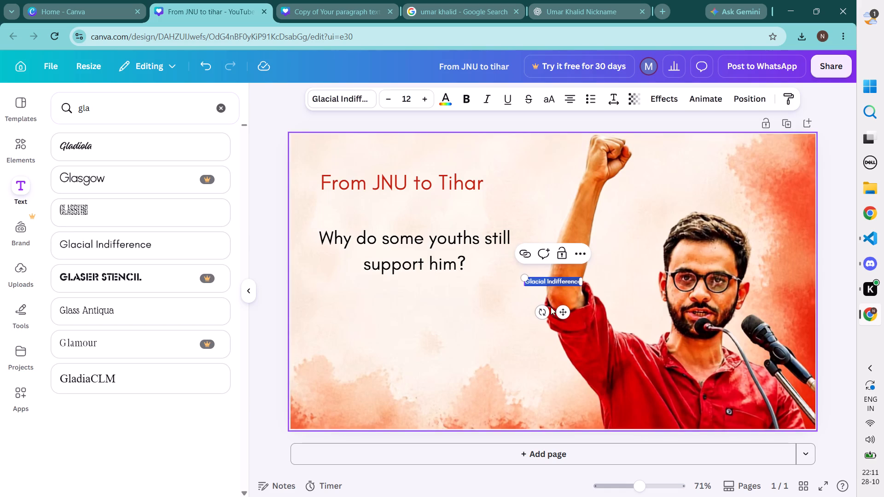
{"action": "left_click_drag", "start_coordinate": [565, 315], "coordinate": [415, 361]}
Replace the placeholder in the third text box with "Justice for this freedom fighter ?".
{"action": "double_click", "coordinate": [419, 326]}
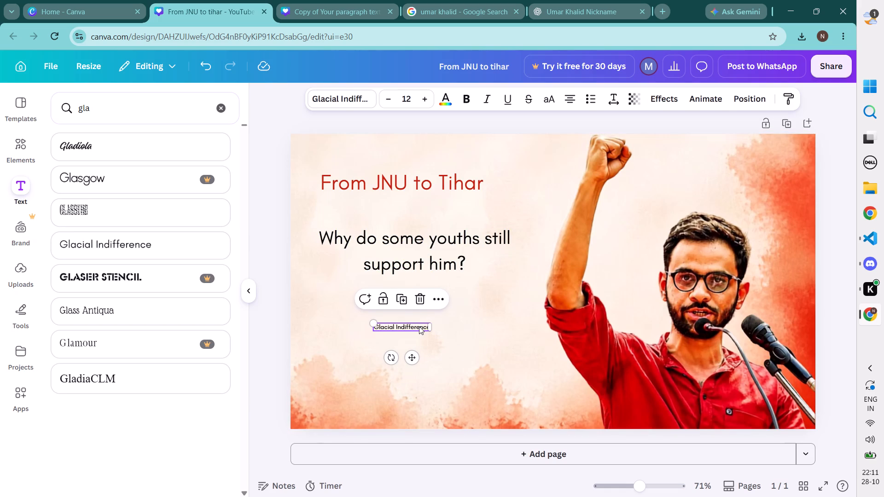
{"action": "key", "text": "BackSpace"}
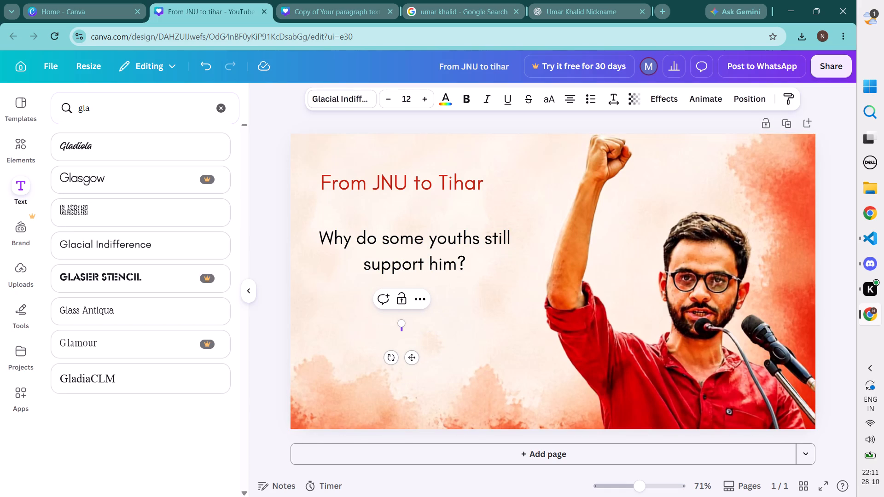
{"action": "type", "text": "Justice"}
{"action": "key", "text": "space"}
{"action": "type", "text": "for"}
{"action": "key", "text": "space"}
{"action": "type", "text": "this freedom fighter"}
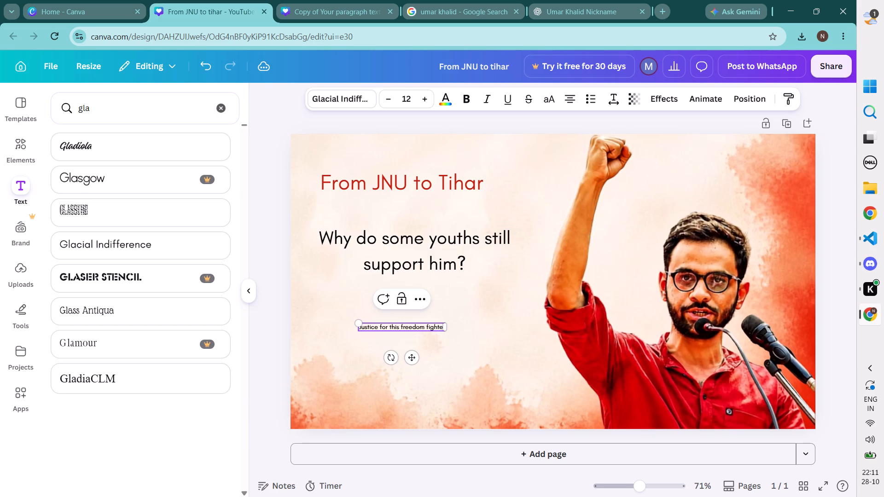
{"action": "key", "text": "space"}
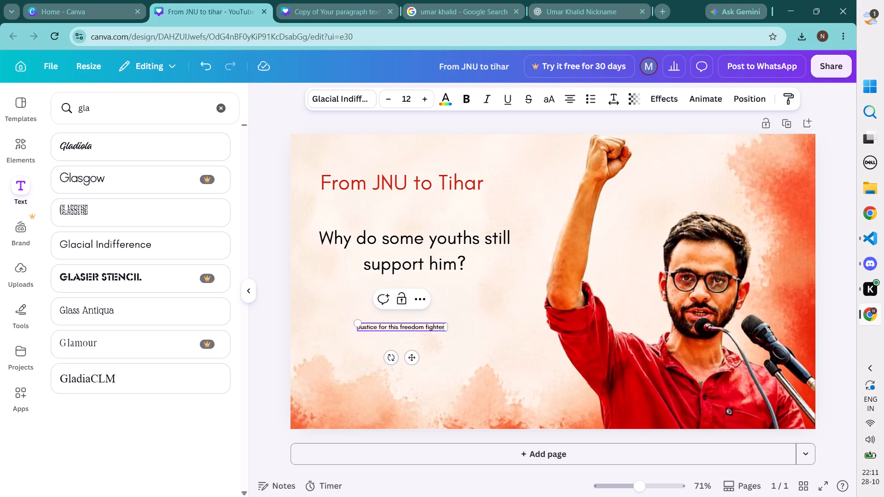
{"action": "key", "text": "shift+question"}
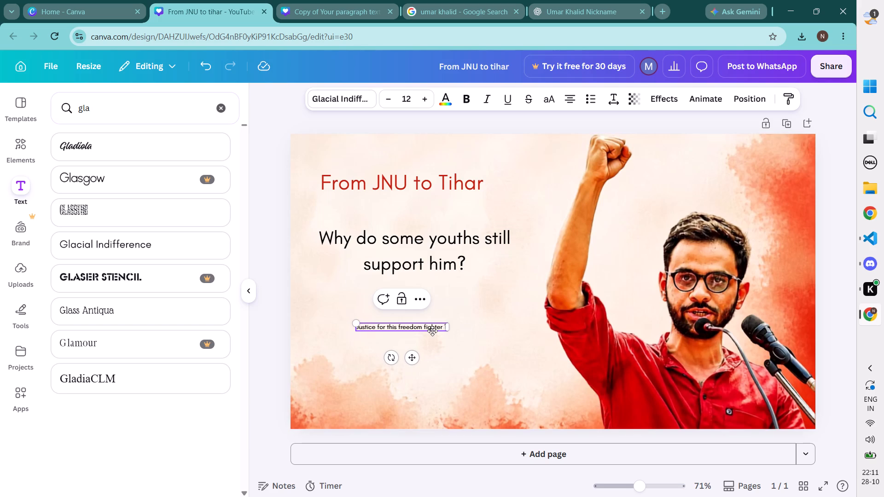
Set the font size of the "Justice for this freedom fighter ?" text to 34.
{"action": "double_click", "coordinate": [433, 329]}
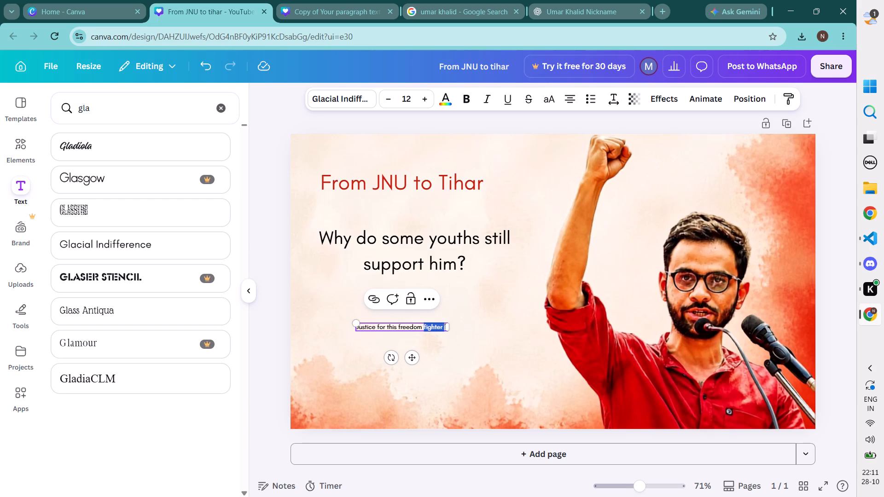
{"action": "left_click", "coordinate": [433, 329]}
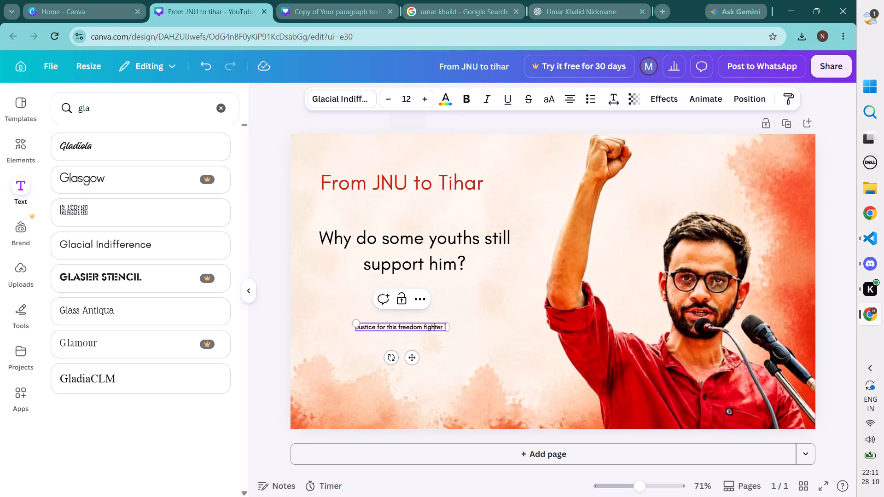
{"action": "left_click", "coordinate": [413, 98]}
{"action": "type", "text": "34"}
{"action": "key", "text": "Return"}
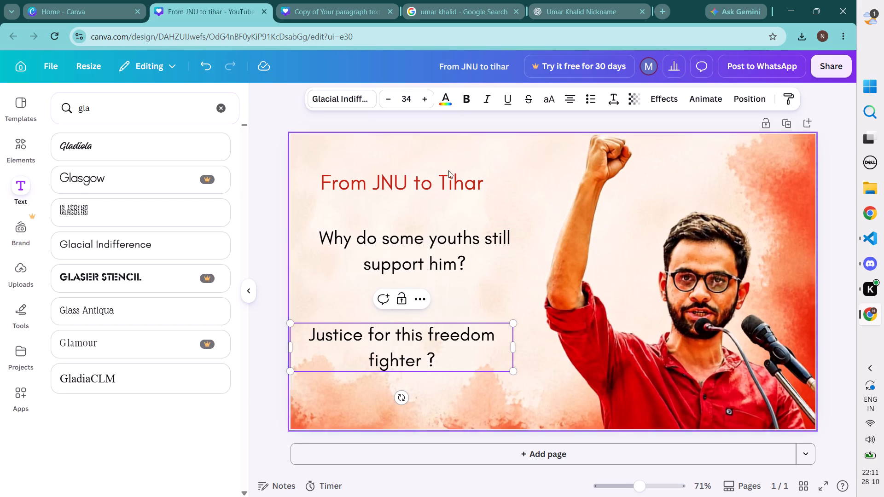
{"action": "left_click", "coordinate": [554, 385]}
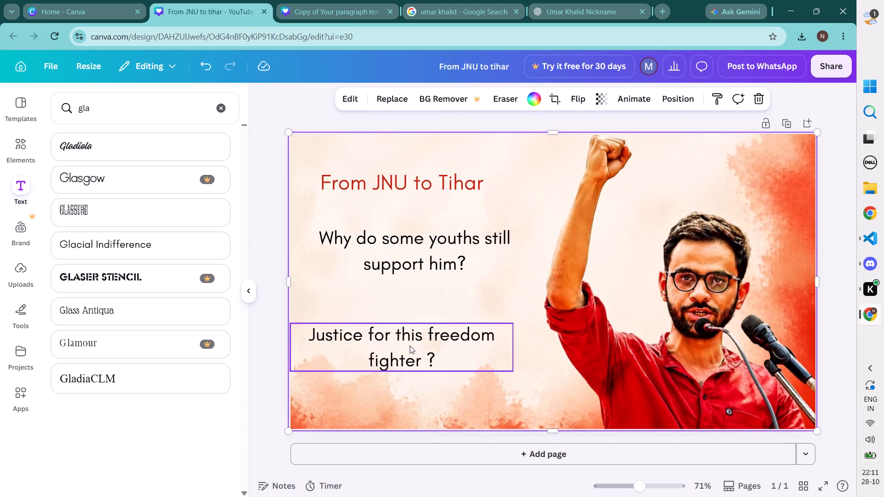
Move the "Justice for this freedom fighter ?" text closer beneath the "Why do some youths still support him?" text, roughly centred under it.
{"action": "left_click_drag", "start_coordinate": [405, 344], "coordinate": [428, 324]}
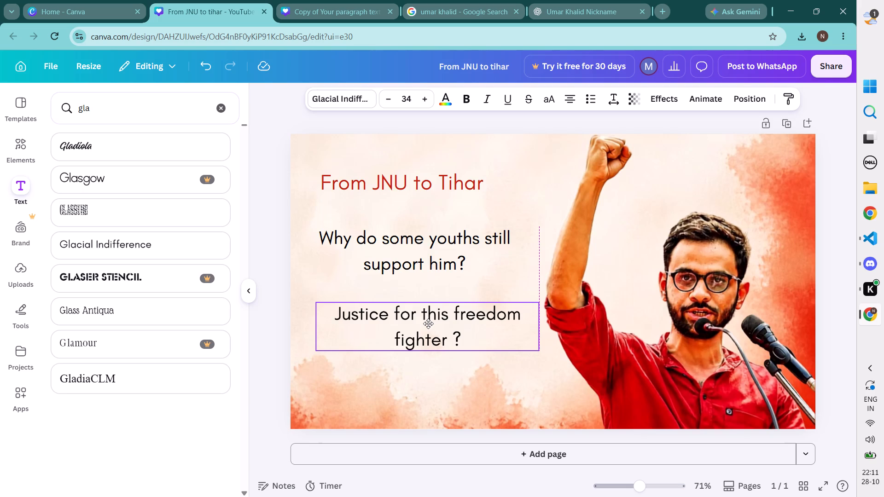
{"action": "left_click_drag", "start_coordinate": [428, 324], "coordinate": [426, 323]}
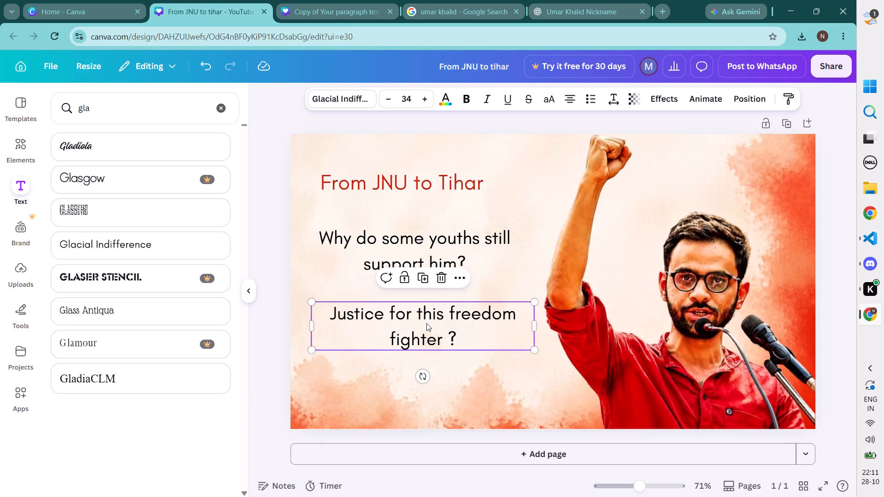
{"action": "left_click", "coordinate": [704, 167]}
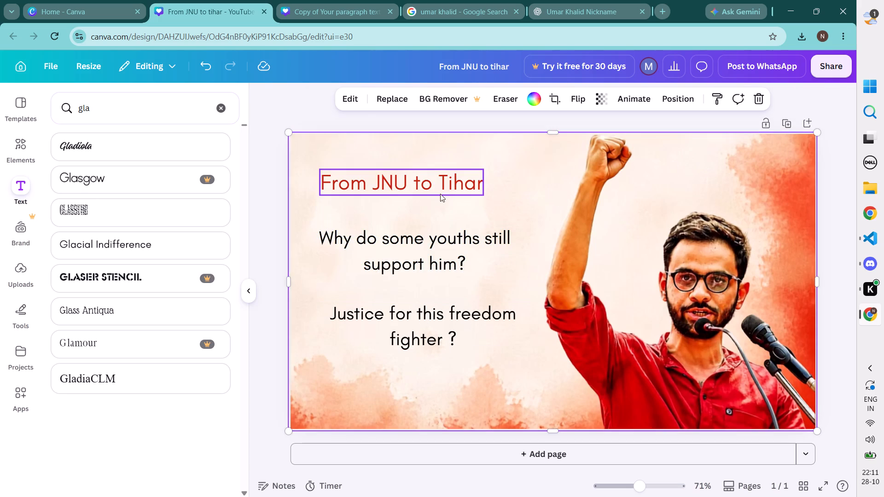
Make the "From JNU to Tihar" title bold and widen its text box so it fits on one line.
{"action": "double_click", "coordinate": [445, 190]}
{"action": "key", "text": "ctrl+a"}
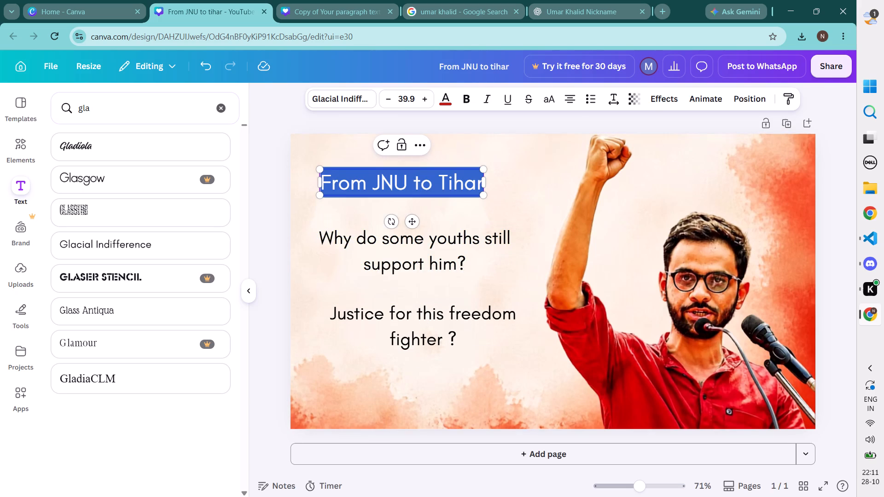
{"action": "left_click", "coordinate": [470, 96]}
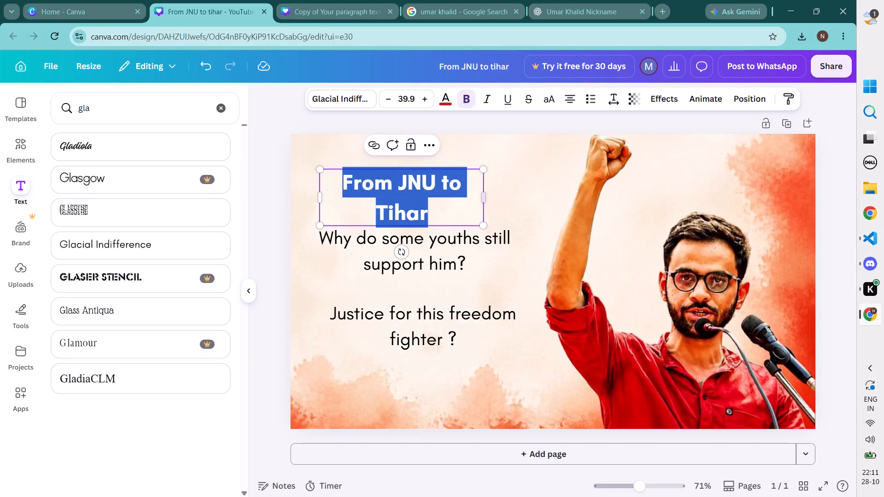
{"action": "left_click_drag", "start_coordinate": [485, 199], "coordinate": [502, 195]}
{"action": "left_click", "coordinate": [662, 187]}
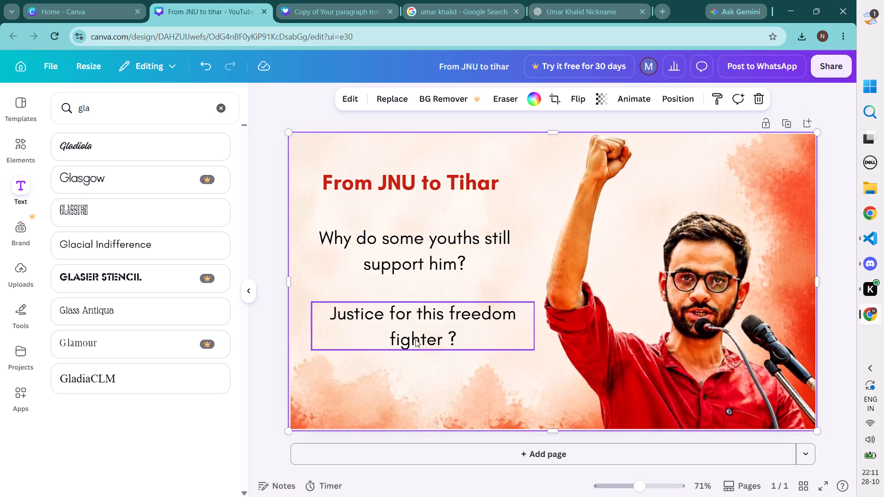
Reposition the "Justice for this freedom fighter ?" text, centred under the title with a wide gap below the "Why do some youths still support him?" text.
{"action": "left_click_drag", "start_coordinate": [415, 339], "coordinate": [398, 304]}
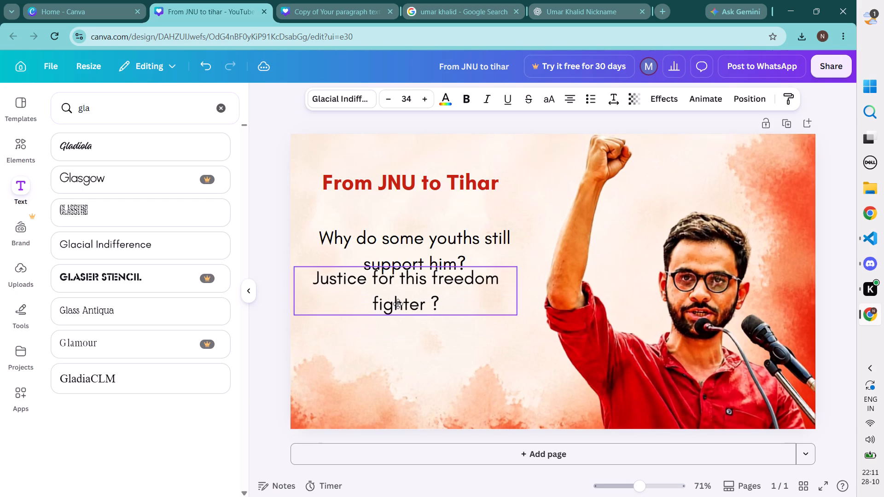
{"action": "left_click_drag", "start_coordinate": [398, 304], "coordinate": [397, 324]}
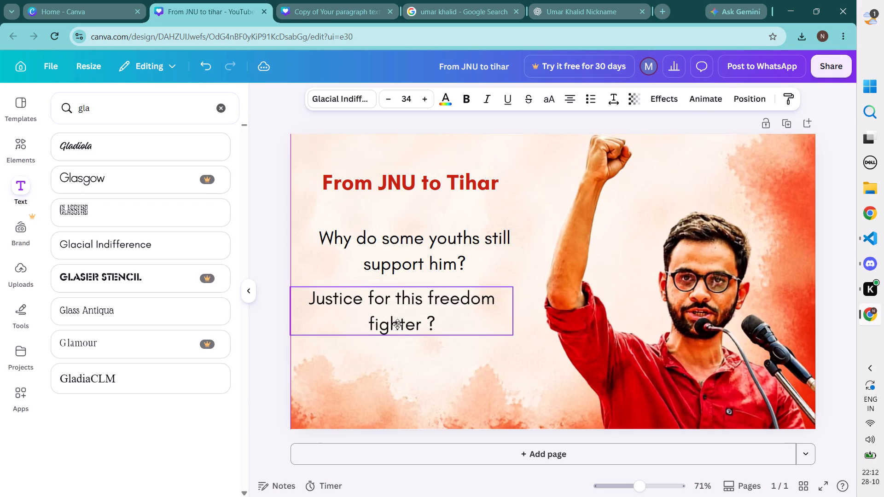
{"action": "left_click_drag", "start_coordinate": [397, 324], "coordinate": [404, 329]}
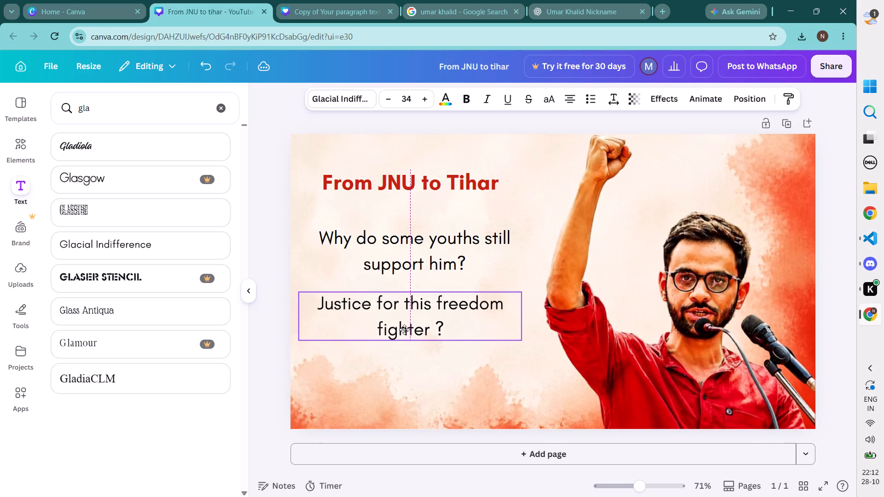
{"action": "left_click_drag", "start_coordinate": [404, 329], "coordinate": [405, 329]}
{"action": "left_click", "coordinate": [406, 324]}
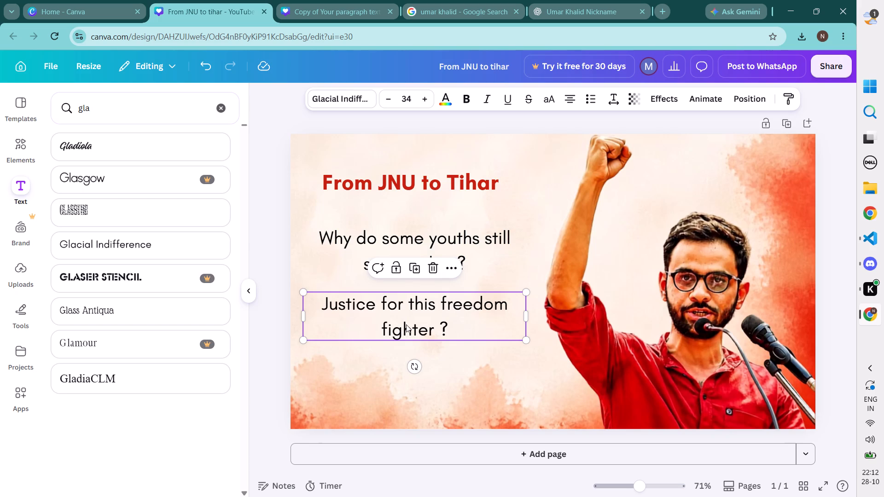
{"action": "left_click", "coordinate": [559, 375]}
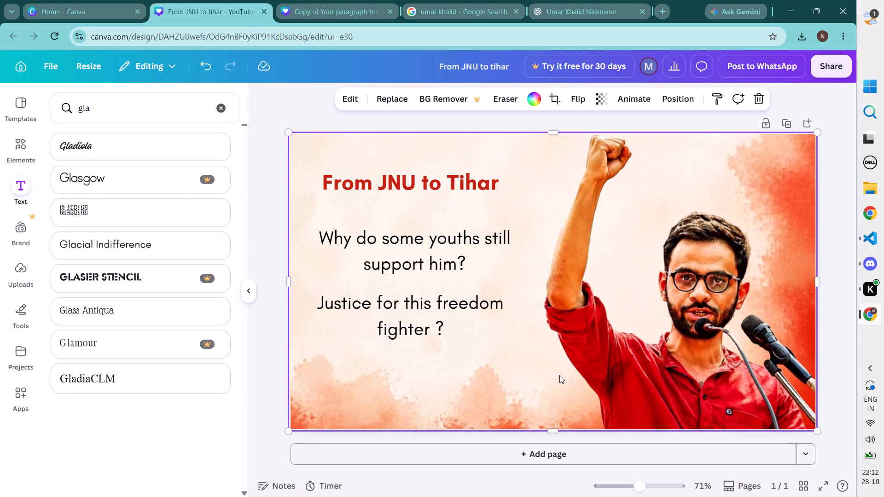
{"action": "left_click_drag", "start_coordinate": [409, 317], "coordinate": [409, 327]}
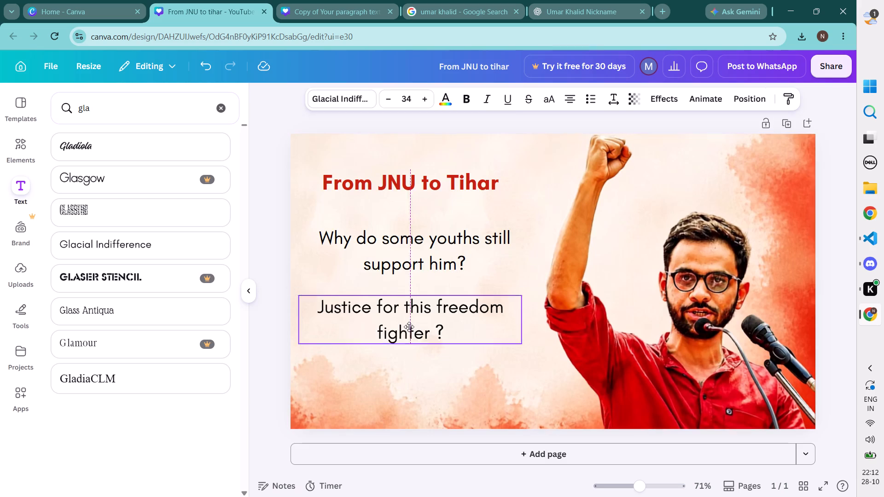
{"action": "left_click_drag", "start_coordinate": [409, 327], "coordinate": [410, 343]}
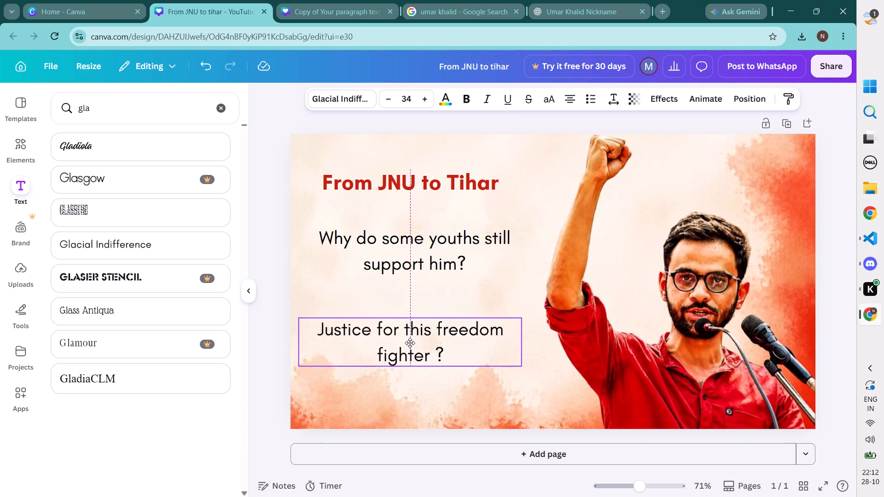
{"action": "left_click_drag", "start_coordinate": [410, 343], "coordinate": [411, 341]}
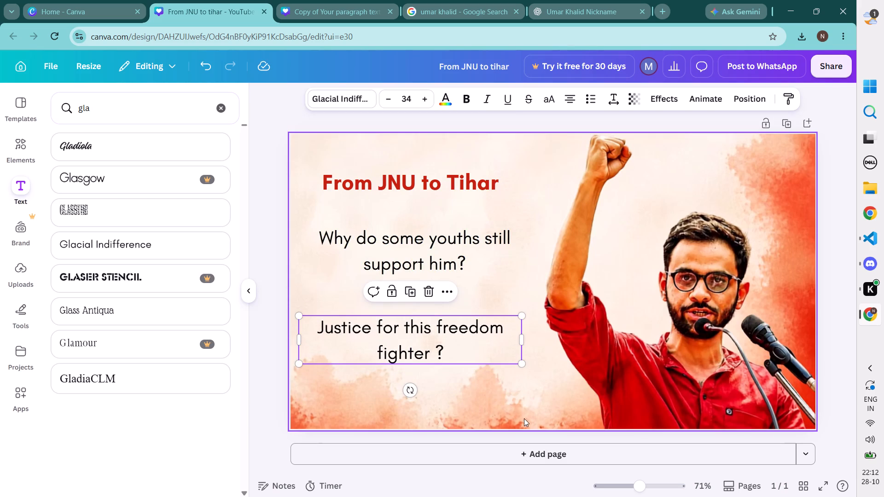
{"action": "left_click", "coordinate": [523, 395]}
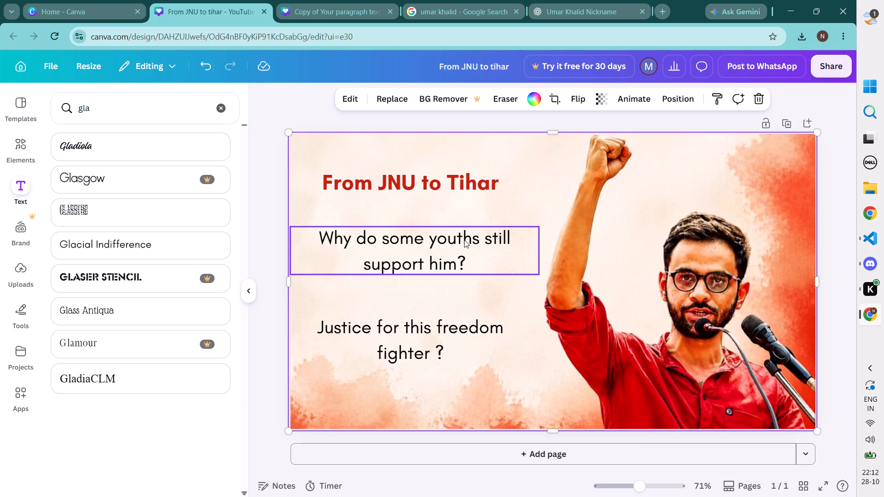
Move the "Why do some youths still support him?" text slightly down, roughly midway between the title and the "Justice for this freedom fighter ?" text.
{"action": "left_click_drag", "start_coordinate": [451, 247], "coordinate": [451, 261]}
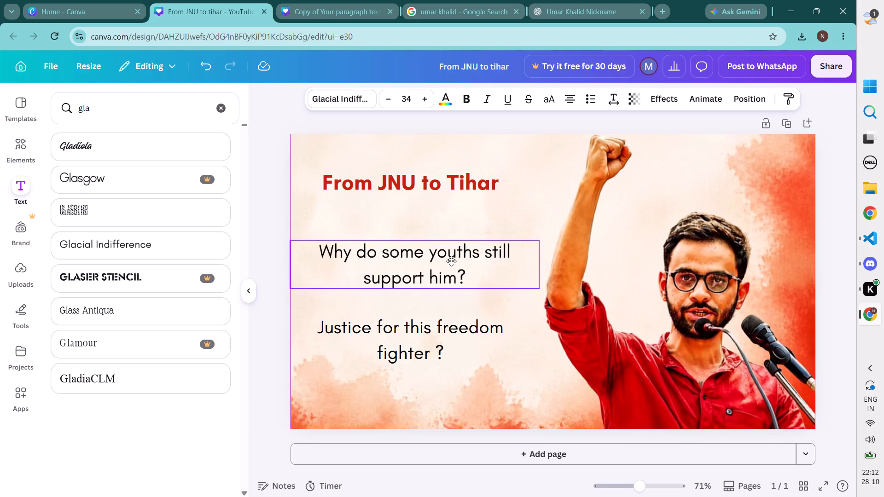
{"action": "left_click_drag", "start_coordinate": [451, 261], "coordinate": [451, 264]}
{"action": "left_click", "coordinate": [553, 199]}
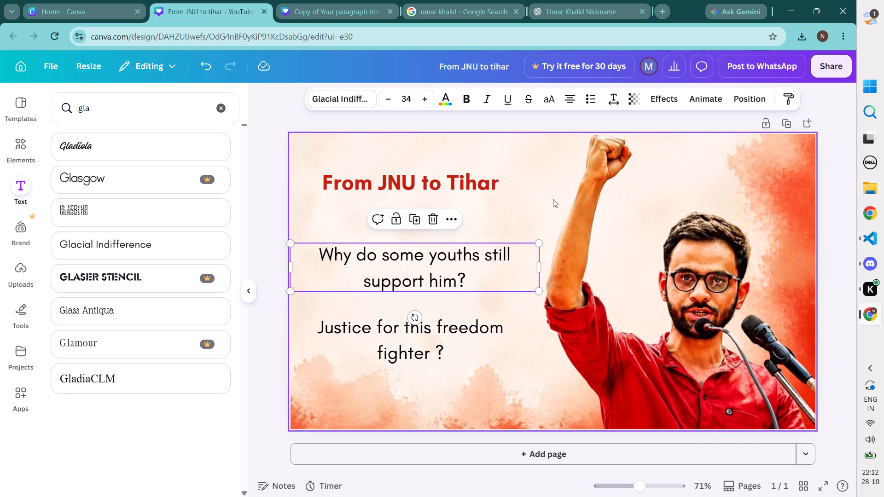